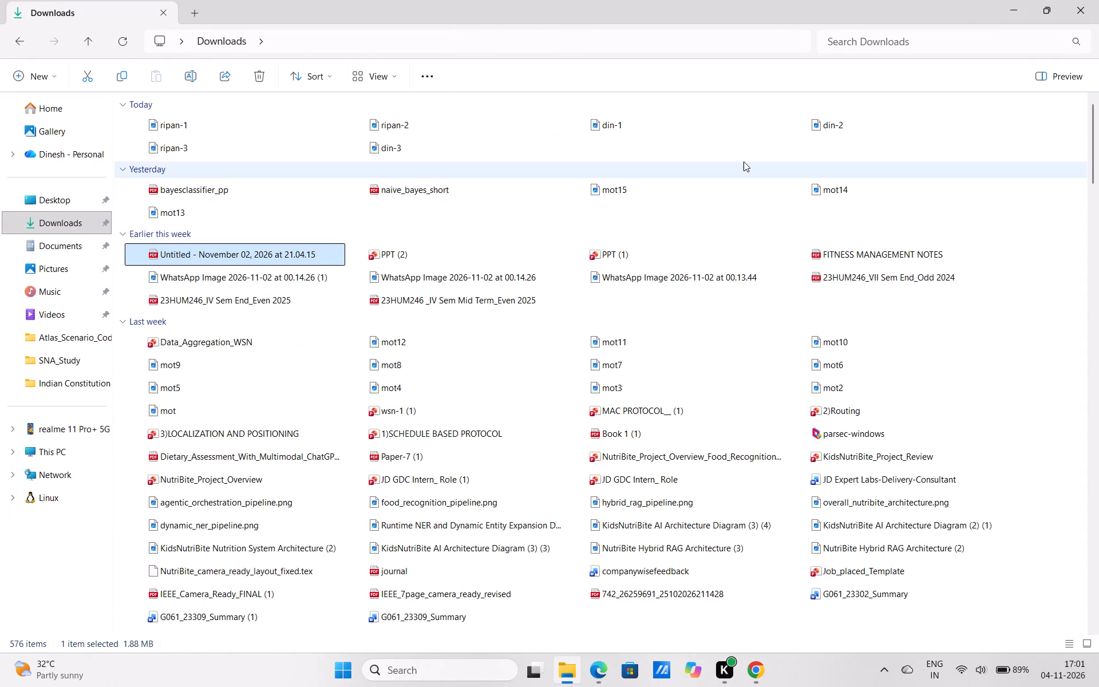
Open the mot13 image in Photos, look through the neighbouring mot, ripan and din quote images, and close the viewer.
double_click(219, 219)
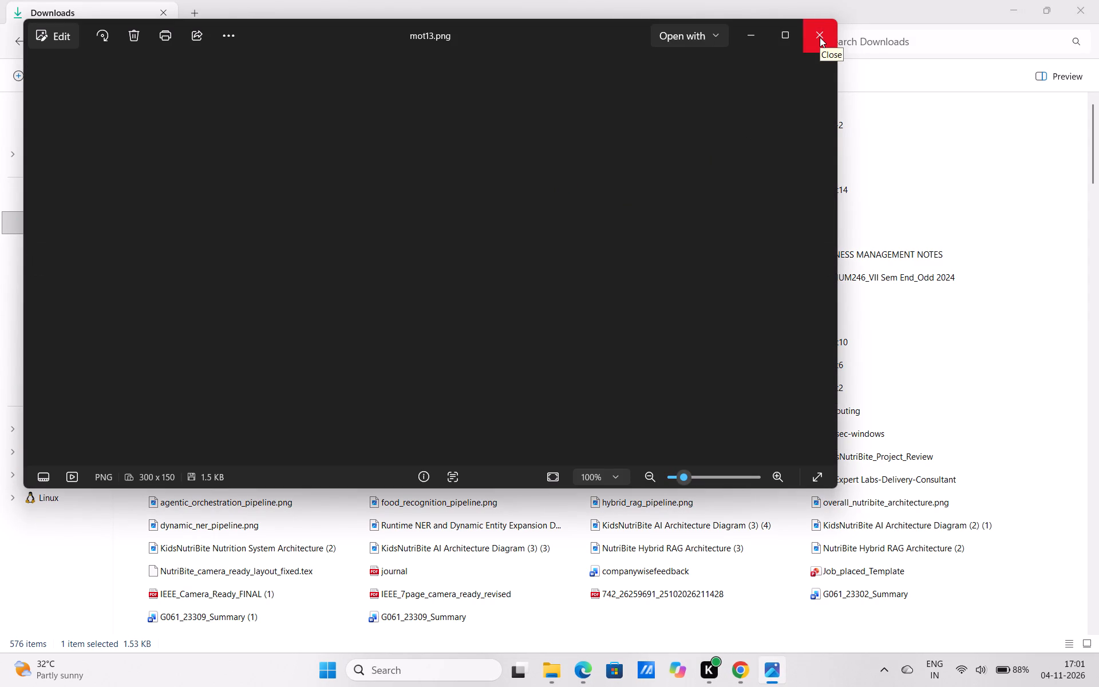
key(Left)
key(Left)
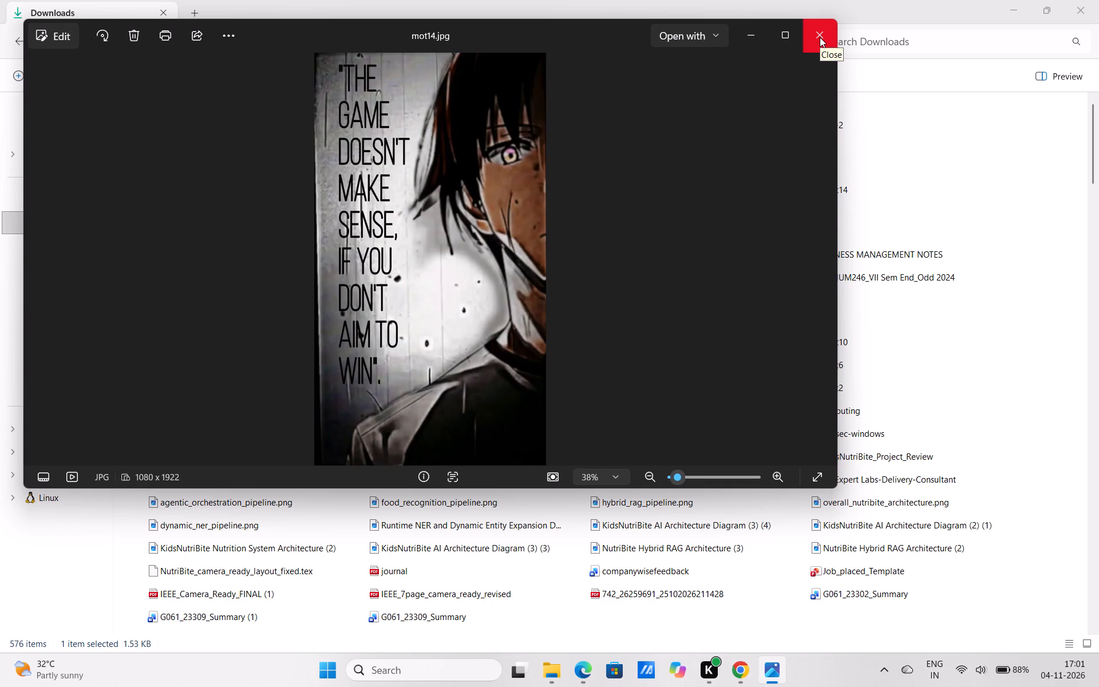
key(Left)
key(Left)
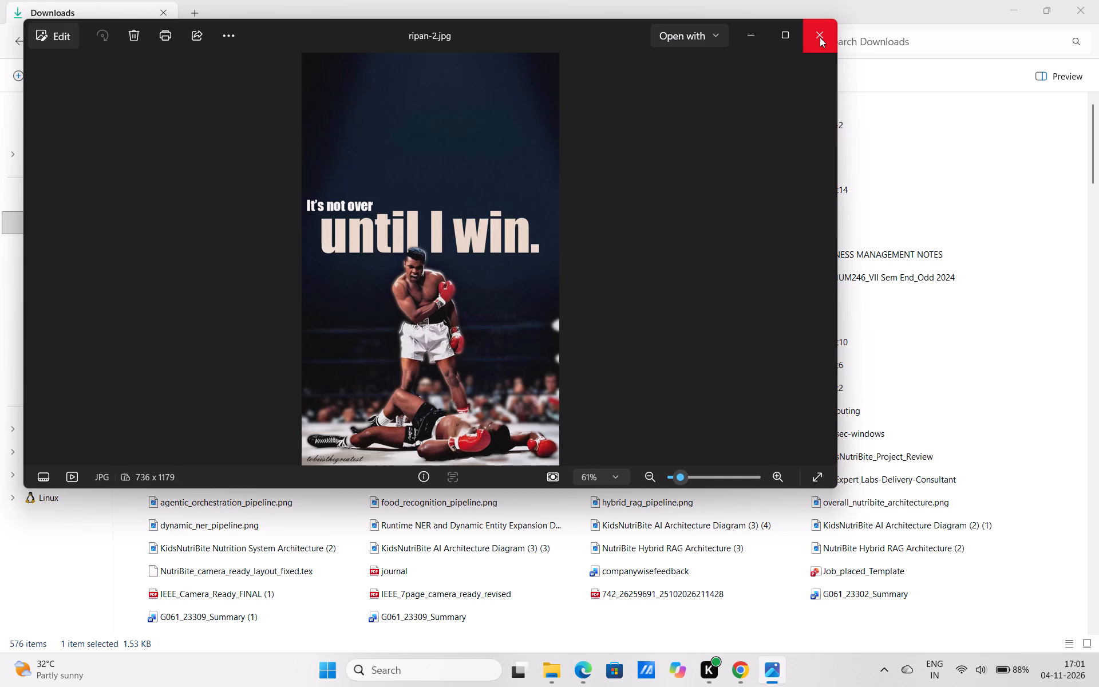
key(Right)
key(Right)
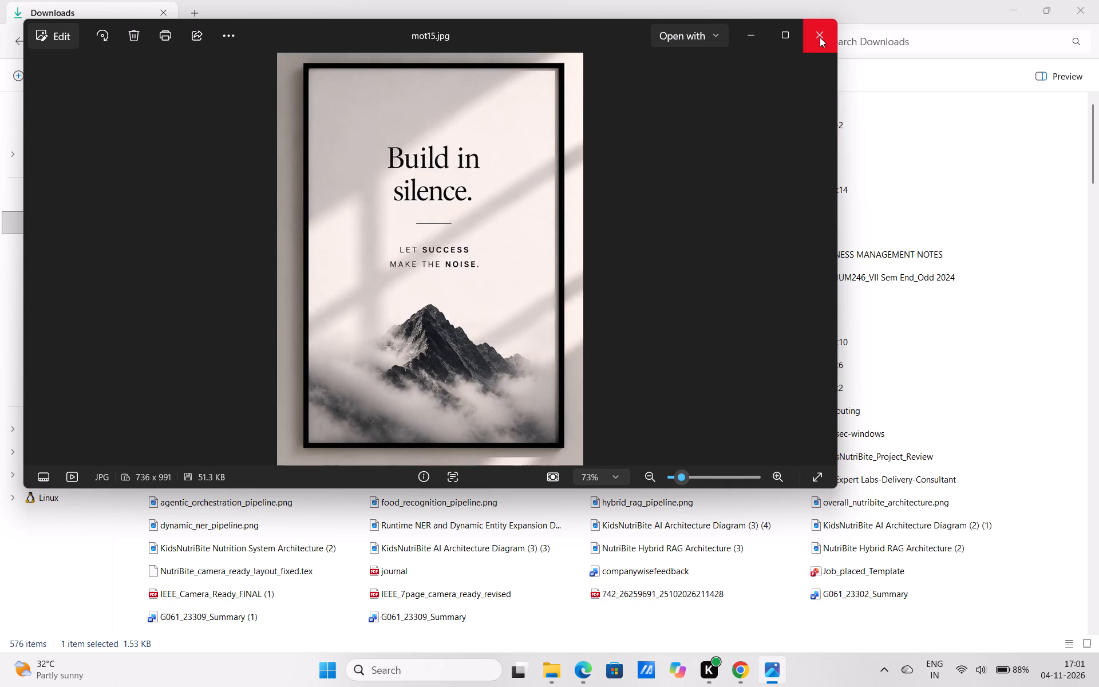
key(Right)
key(Right)
key(Right)
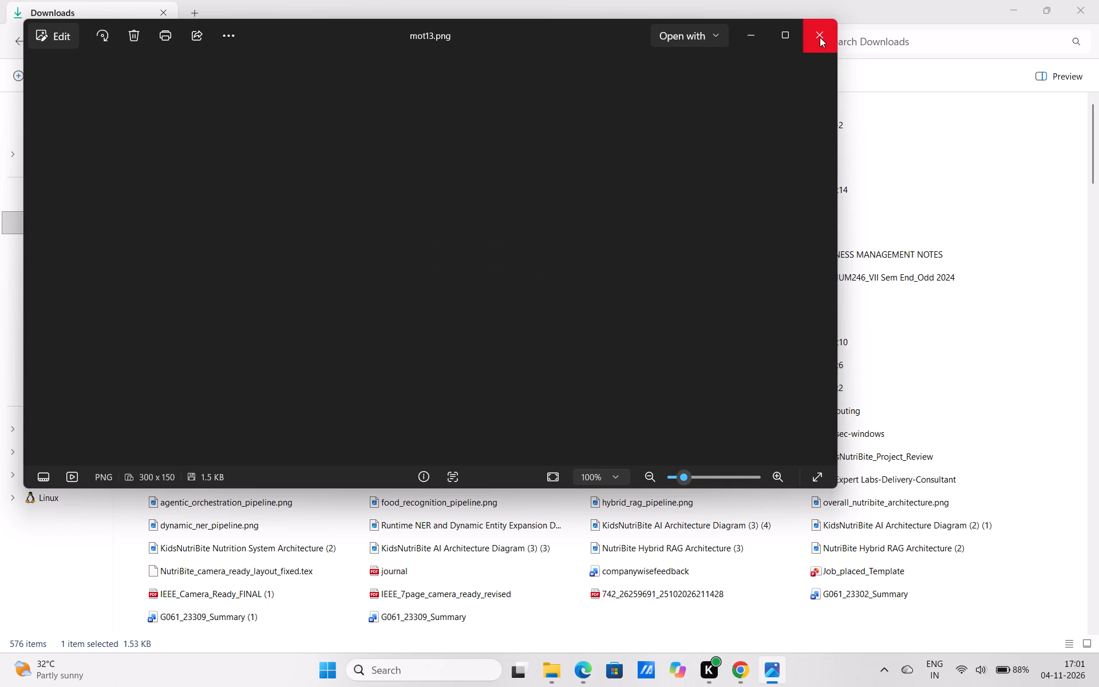
key(Right)
key(Right)
key(Right)
key(Right)
key(Right)
key(Left)
key(Left)
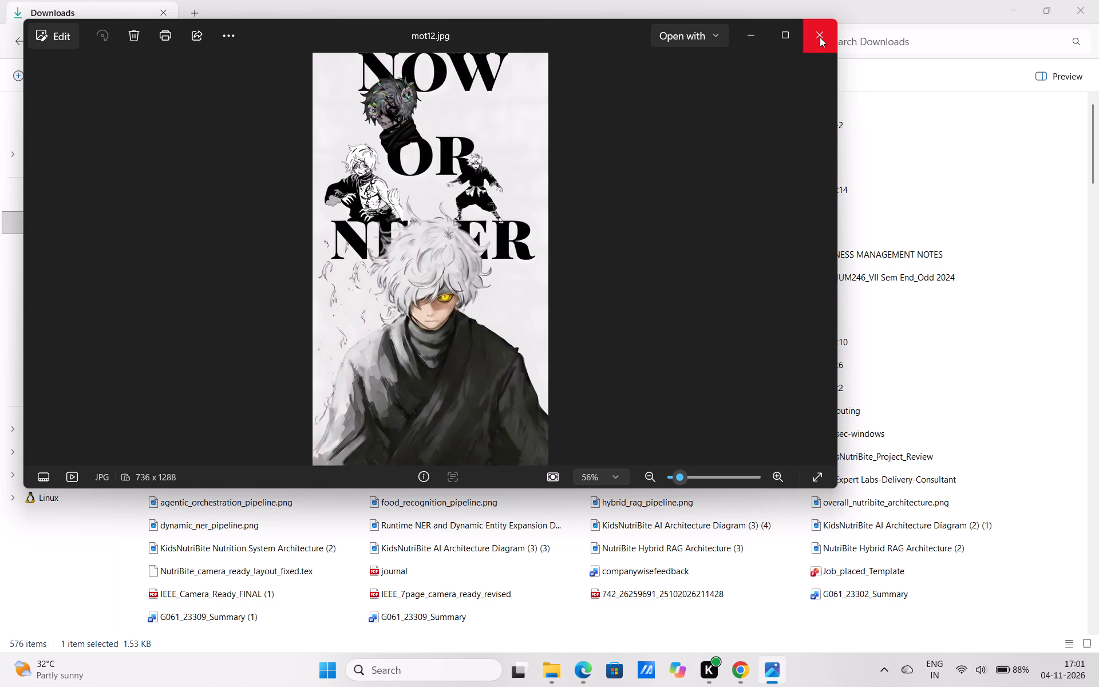
key(Left)
key(Left)
key(Left)
key(Left)
key(Left)
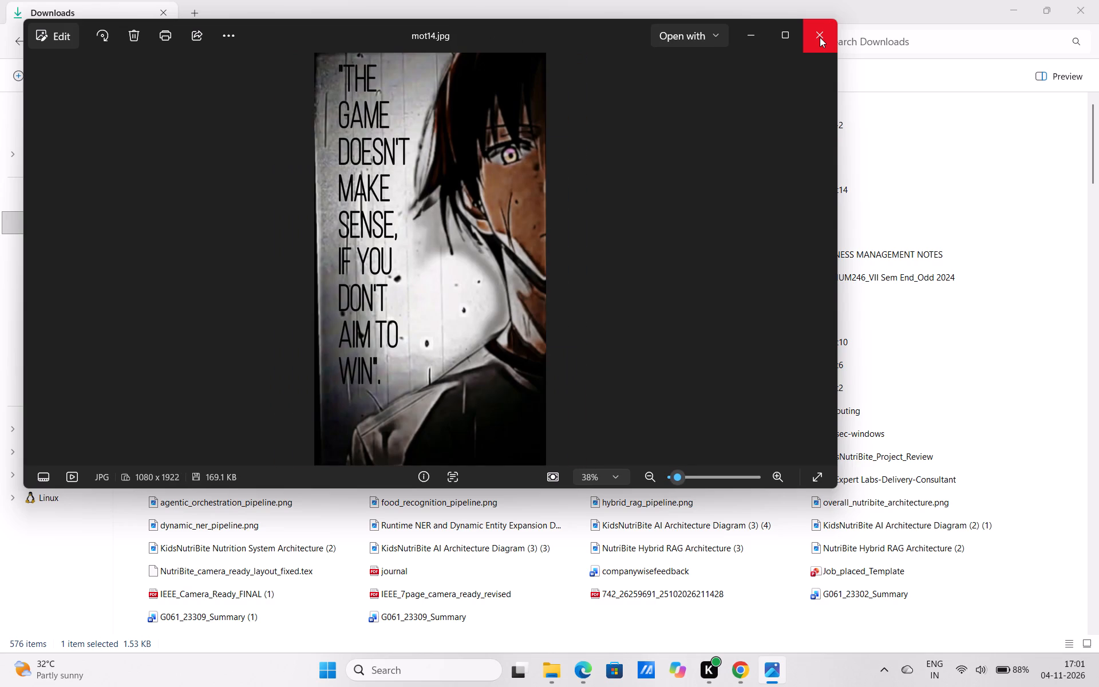
key(Left)
key(Left)
key(Left)
key(Left)
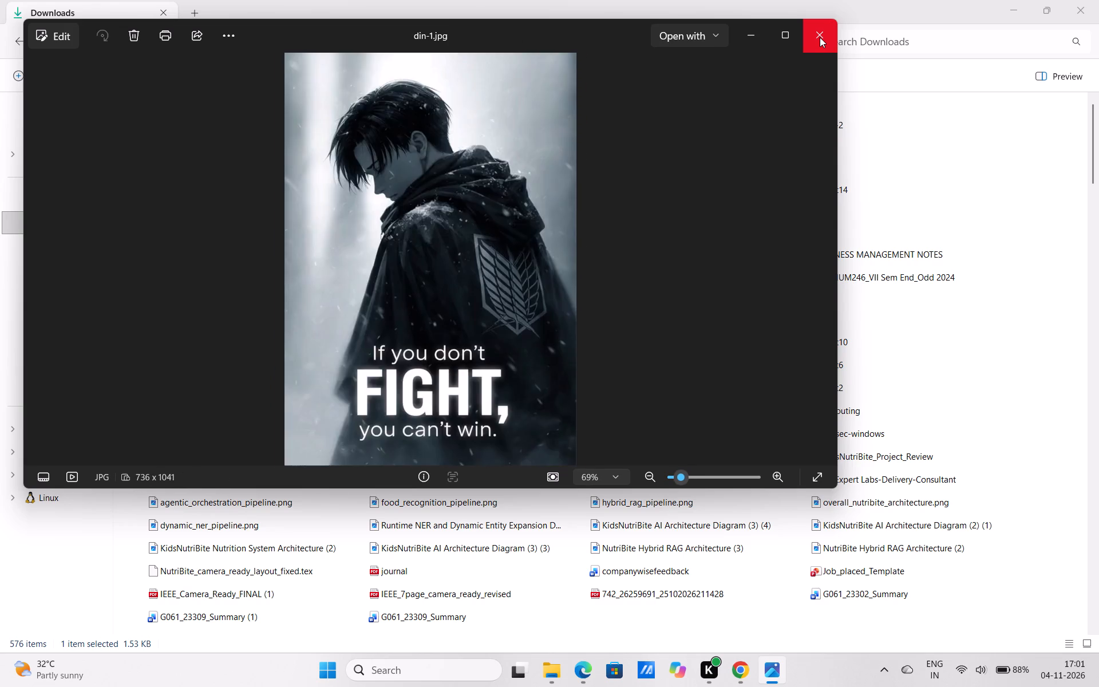
key(Left)
key(Left)
key(Left)
key(Left)
key(Left)
click(820, 37)
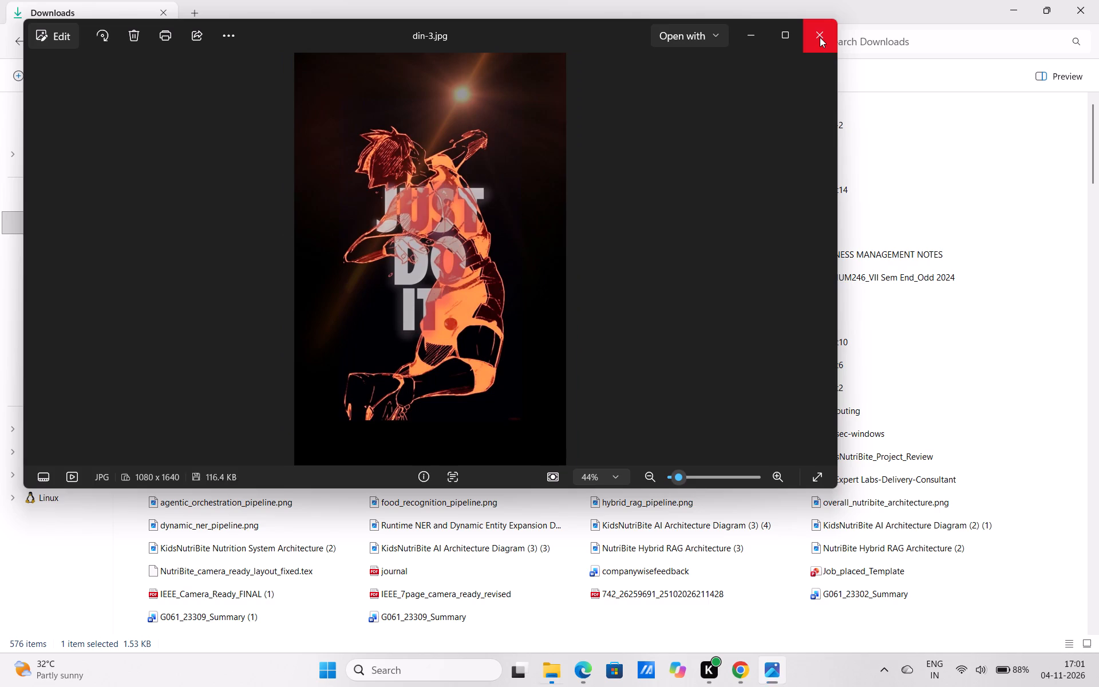
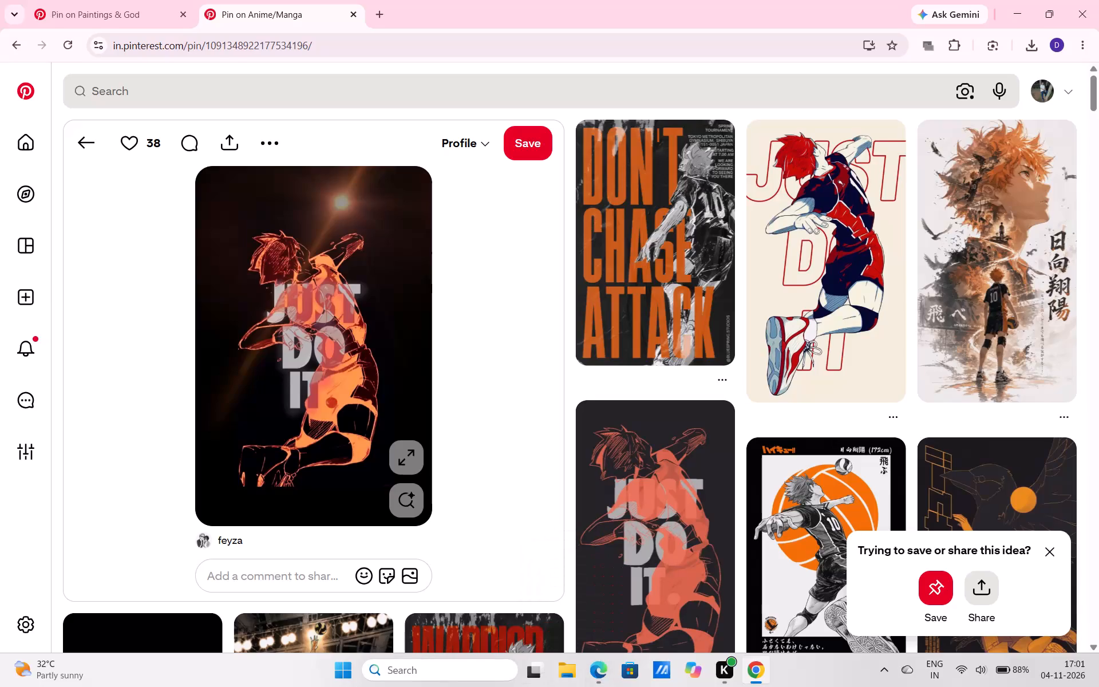
Switch to the Opera browser and open the Adobe Express design "Untitled - November 02, 2026 at 21.04.15".
click(337, 669)
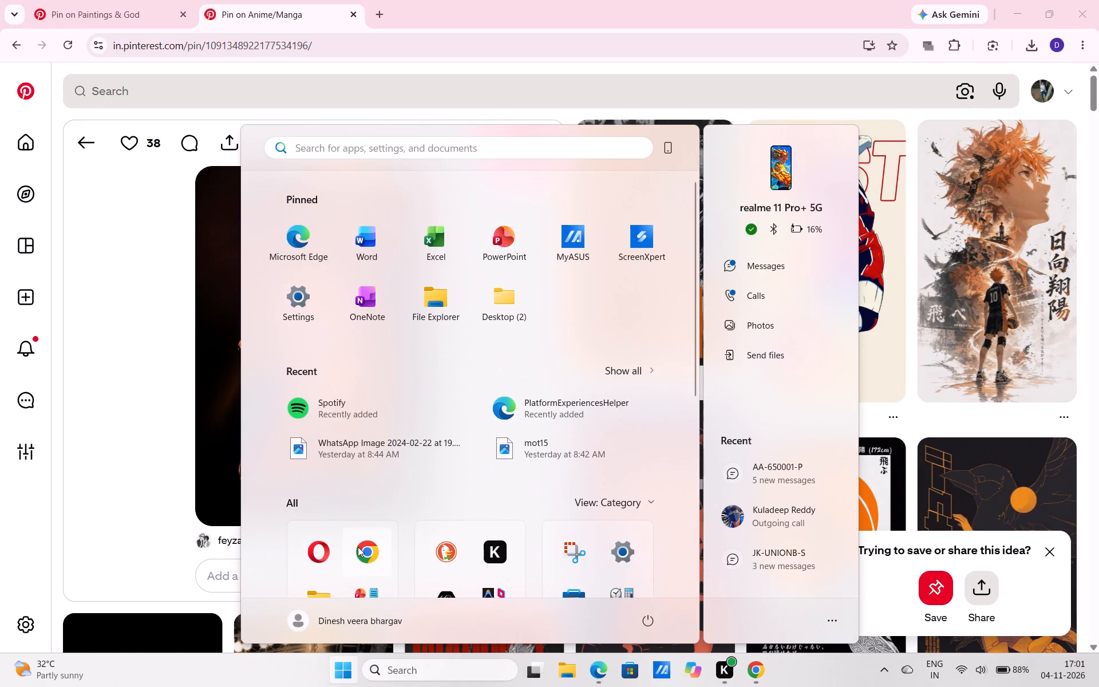
click(319, 543)
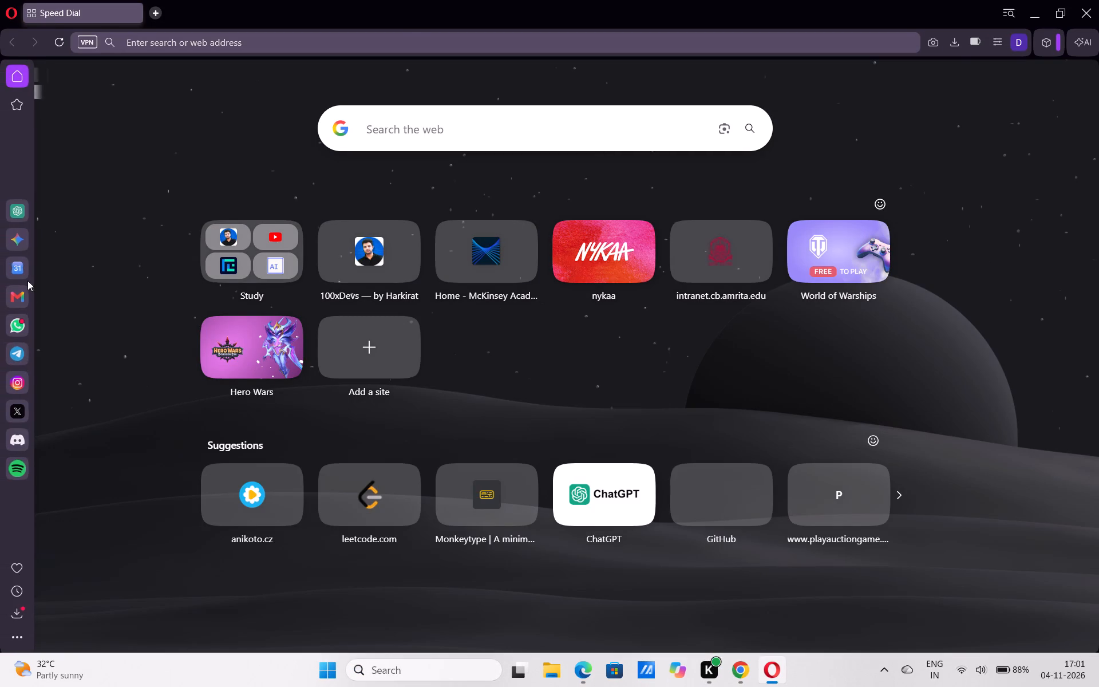
click(26, 319)
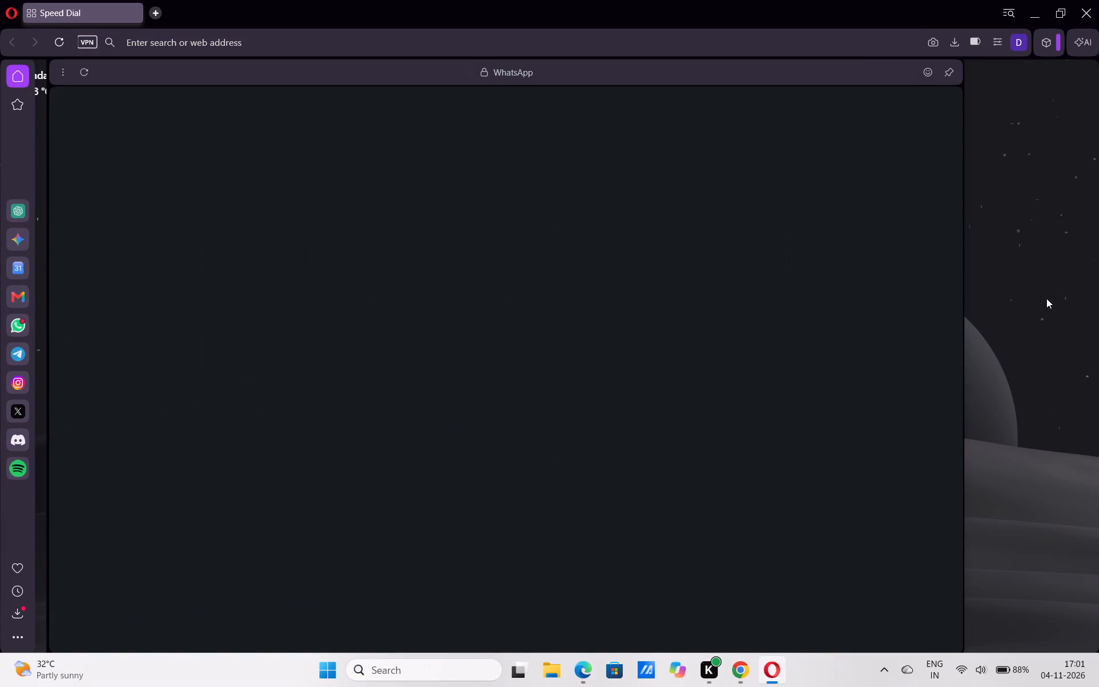
click(1046, 298)
click(280, 42)
key(a)
key(d)
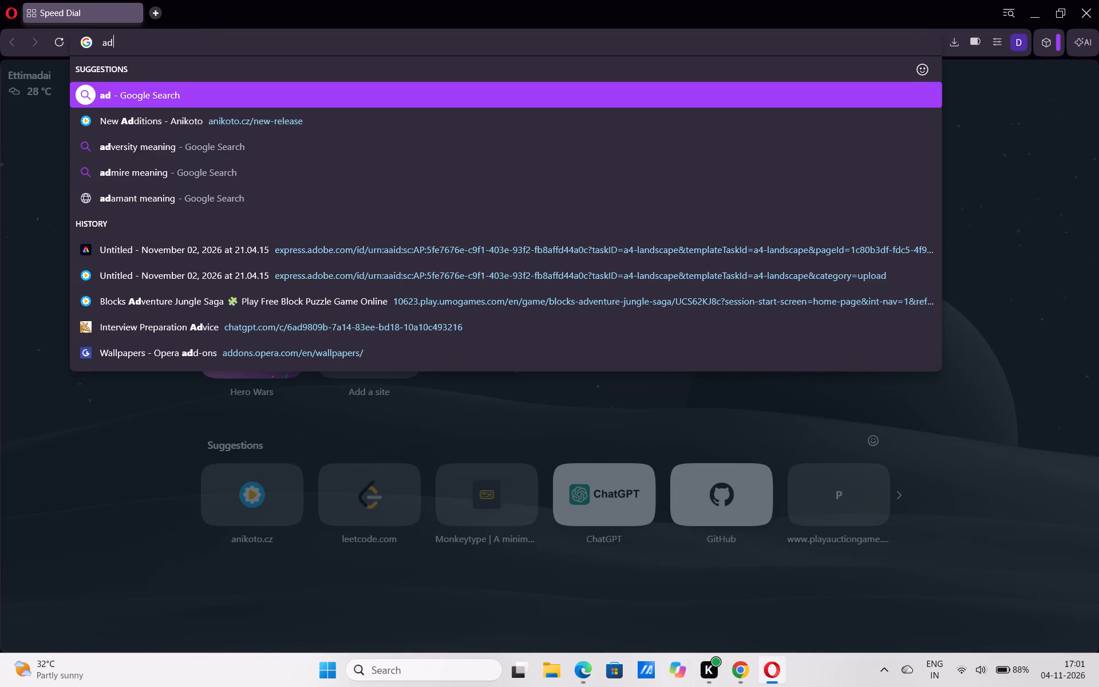
text(obe)
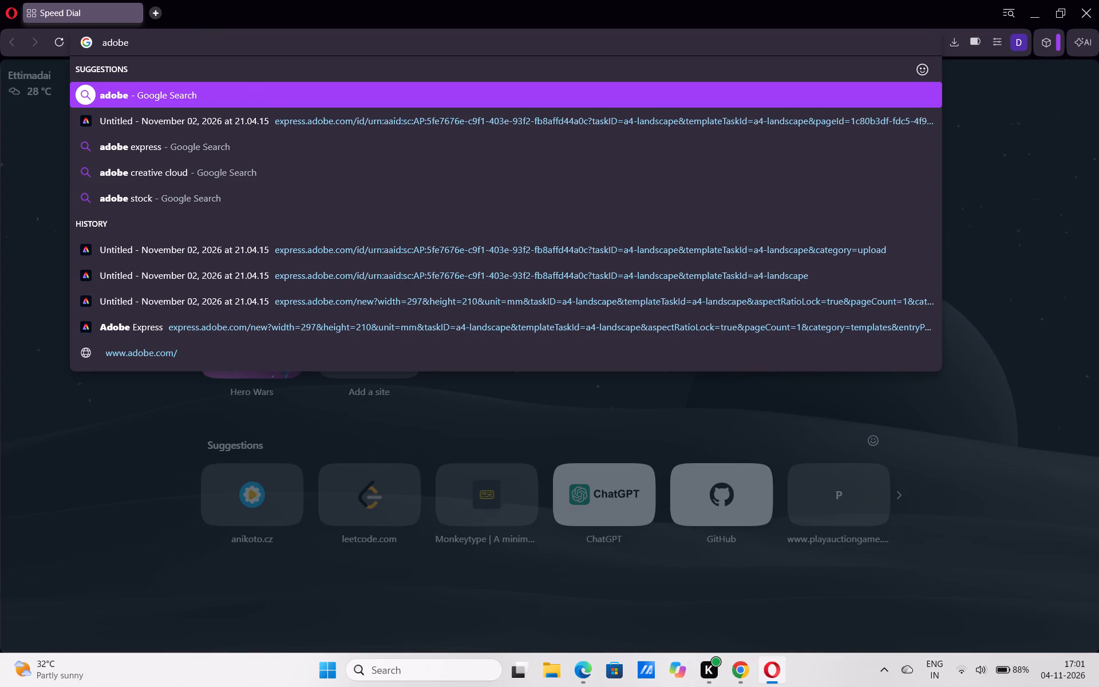
click(260, 114)
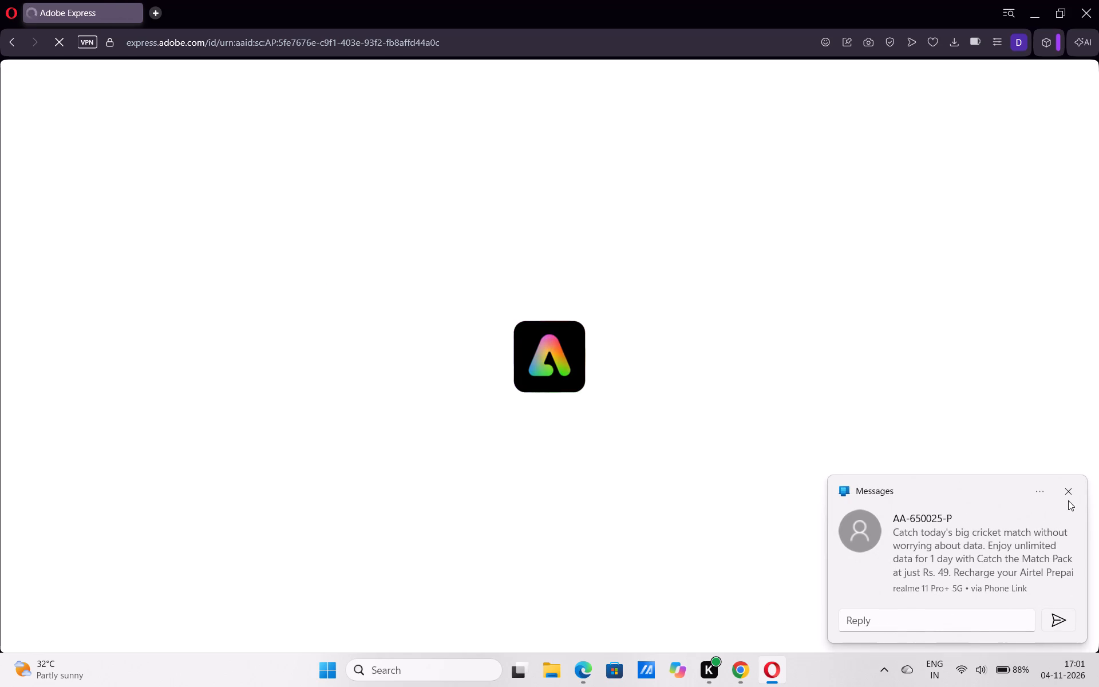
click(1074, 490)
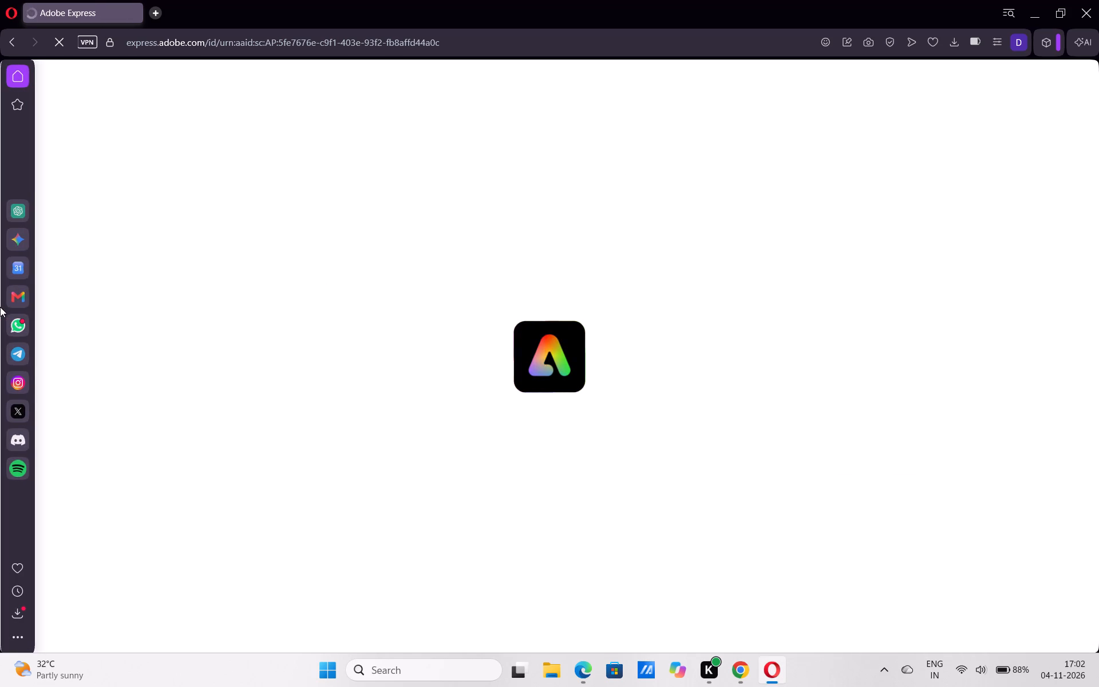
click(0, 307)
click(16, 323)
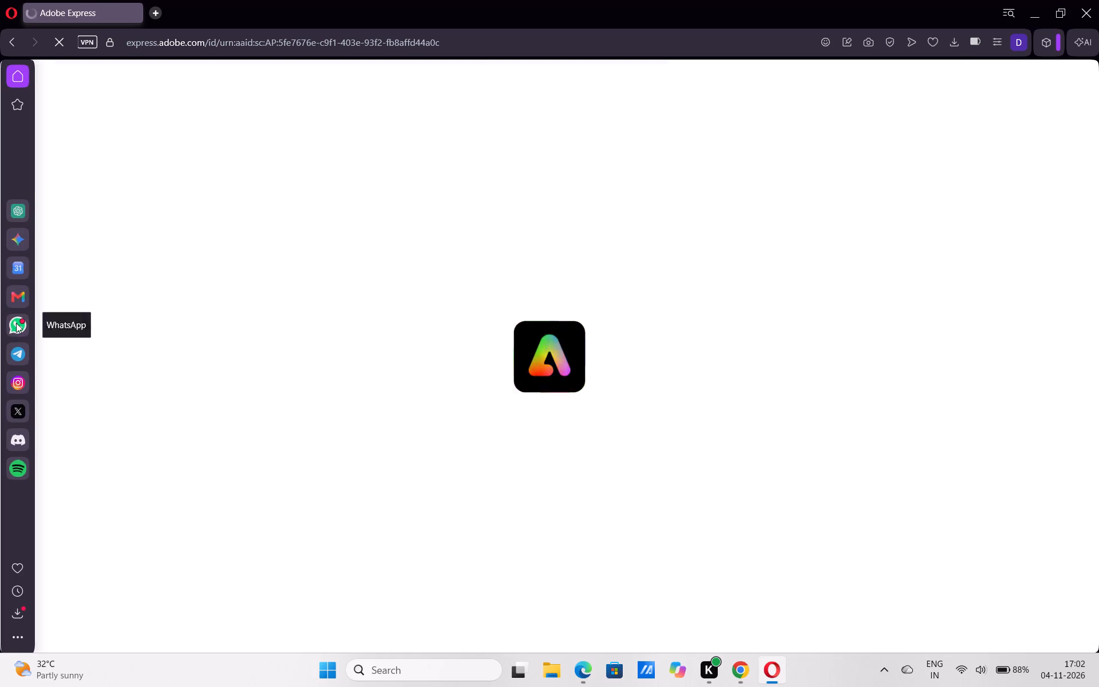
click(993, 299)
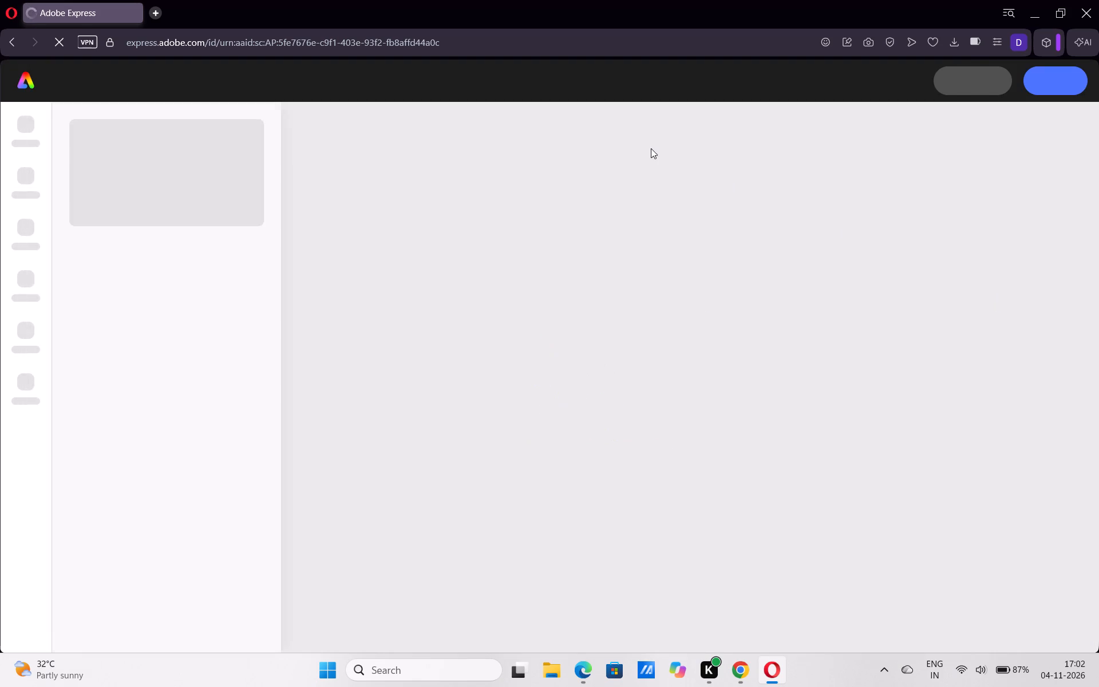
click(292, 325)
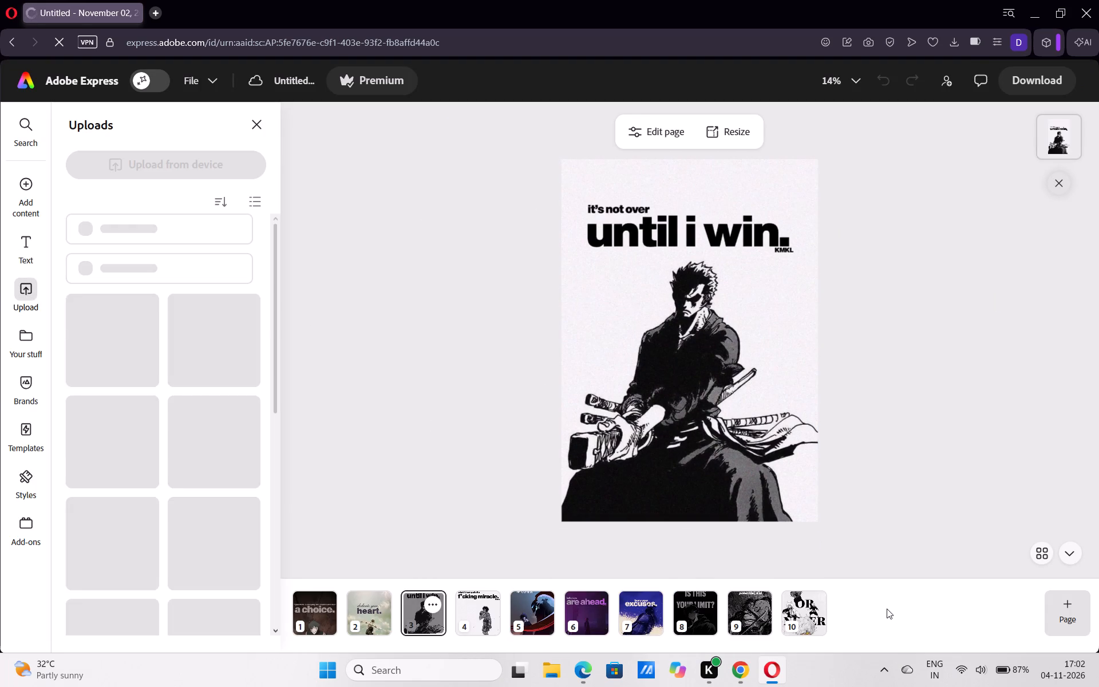
Add a new blank page of the same size to the design.
click(885, 607)
click(853, 620)
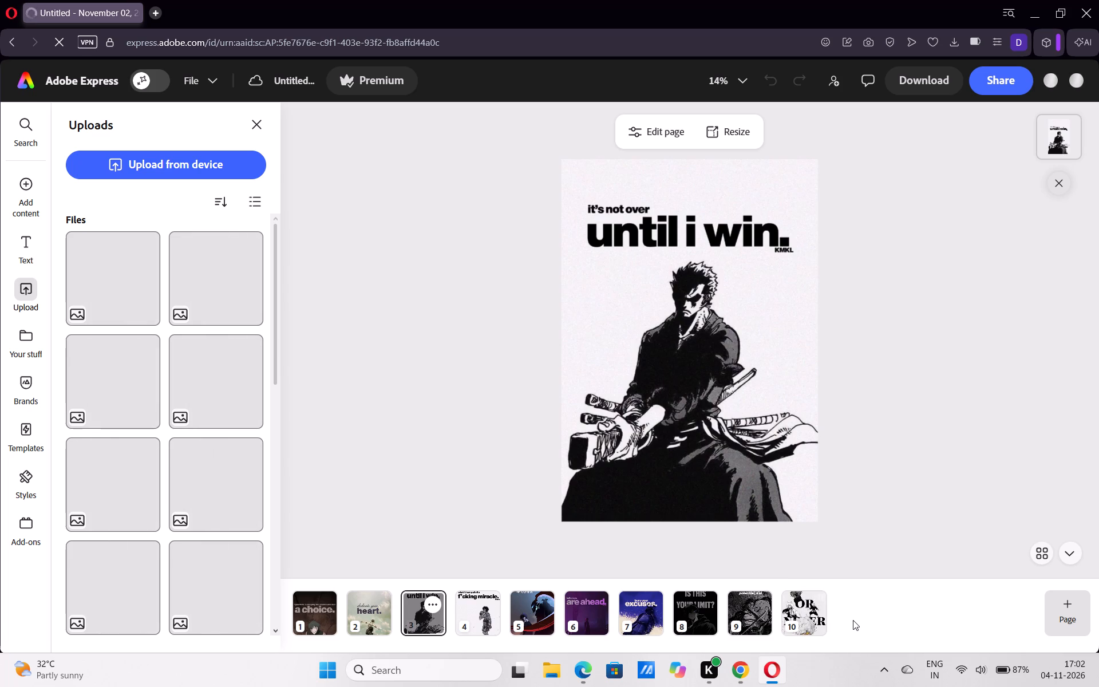
click(1082, 604)
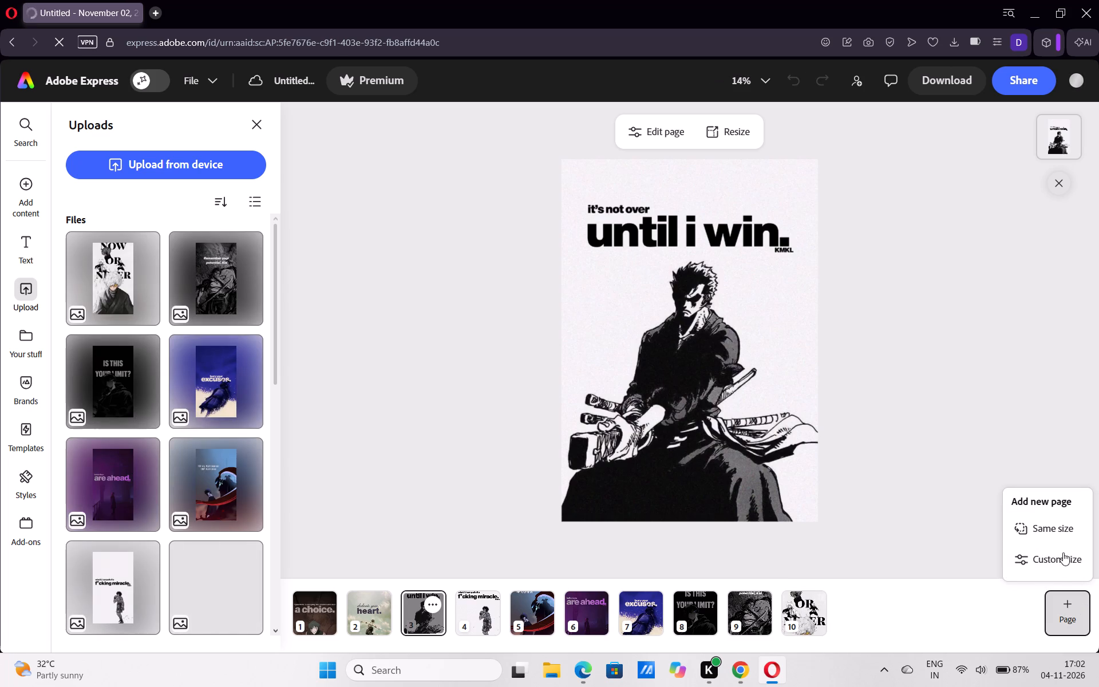
click(1058, 534)
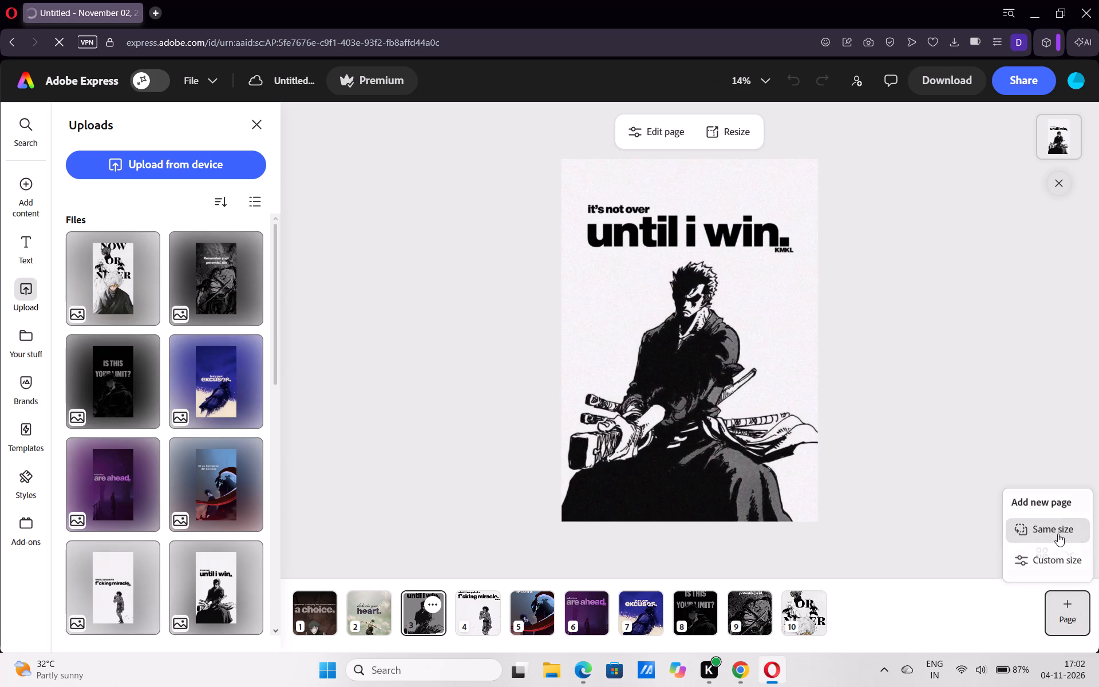
Upload the image mot14.jpg from the device onto the new blank page.
click(126, 166)
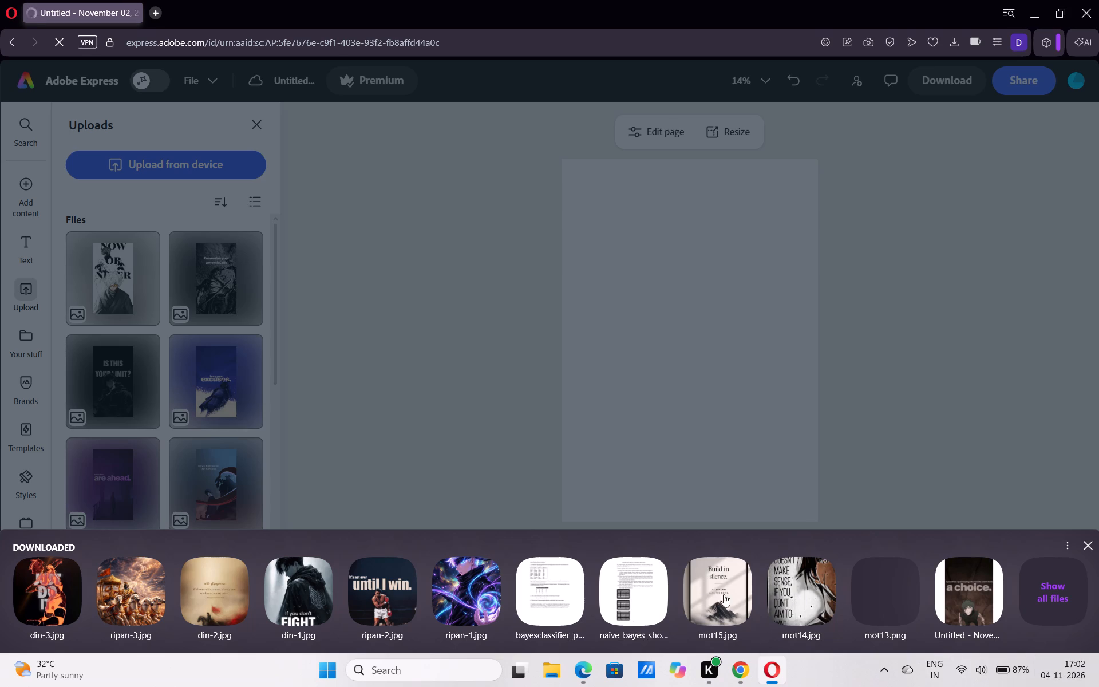
click(784, 613)
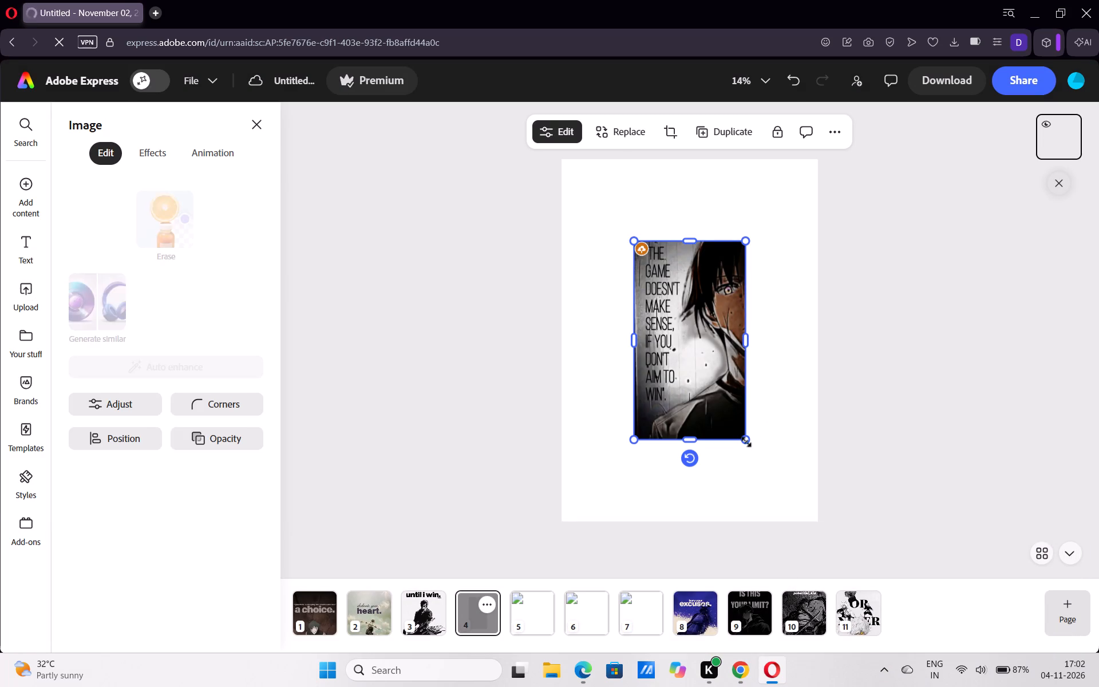
Enlarge the uploaded quote image by its corners and sides until it covers the full height and width of page 4.
drag(741, 443, 819, 507)
drag(633, 235, 595, 187)
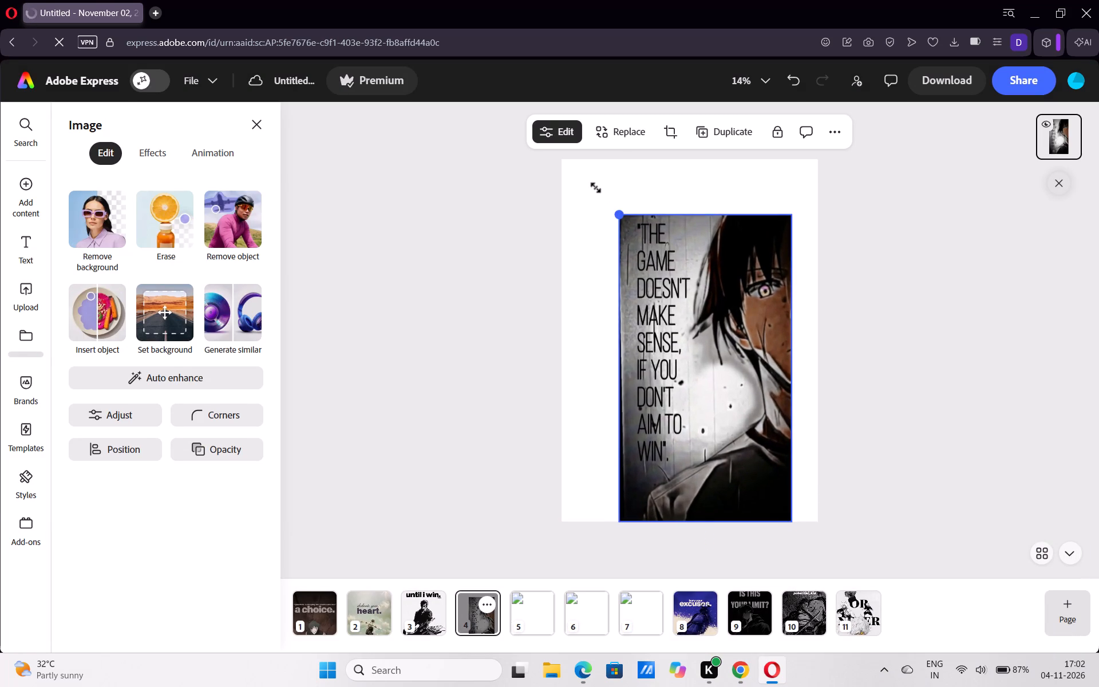
drag(595, 187, 570, 162)
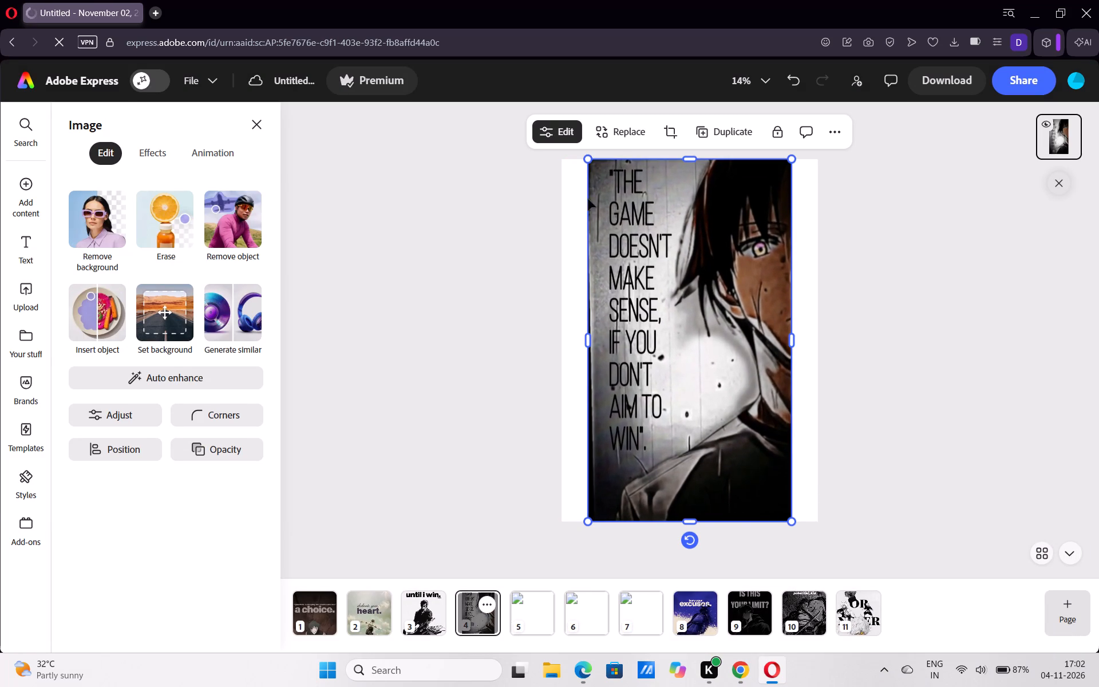
drag(590, 338, 590, 338)
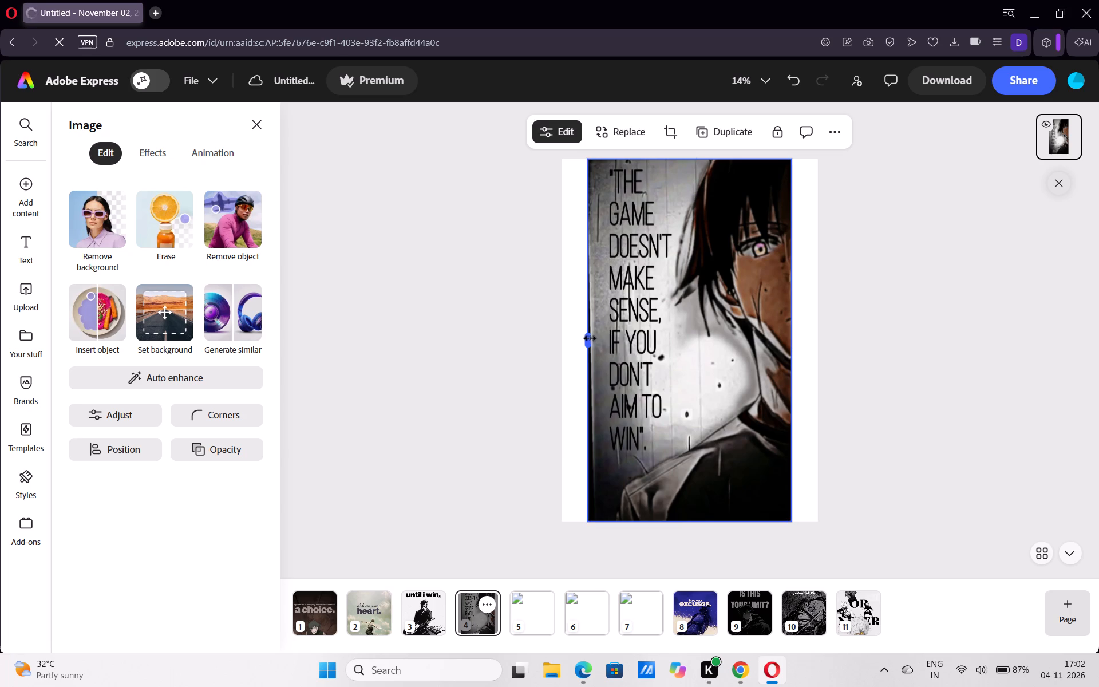
drag(590, 338, 563, 342)
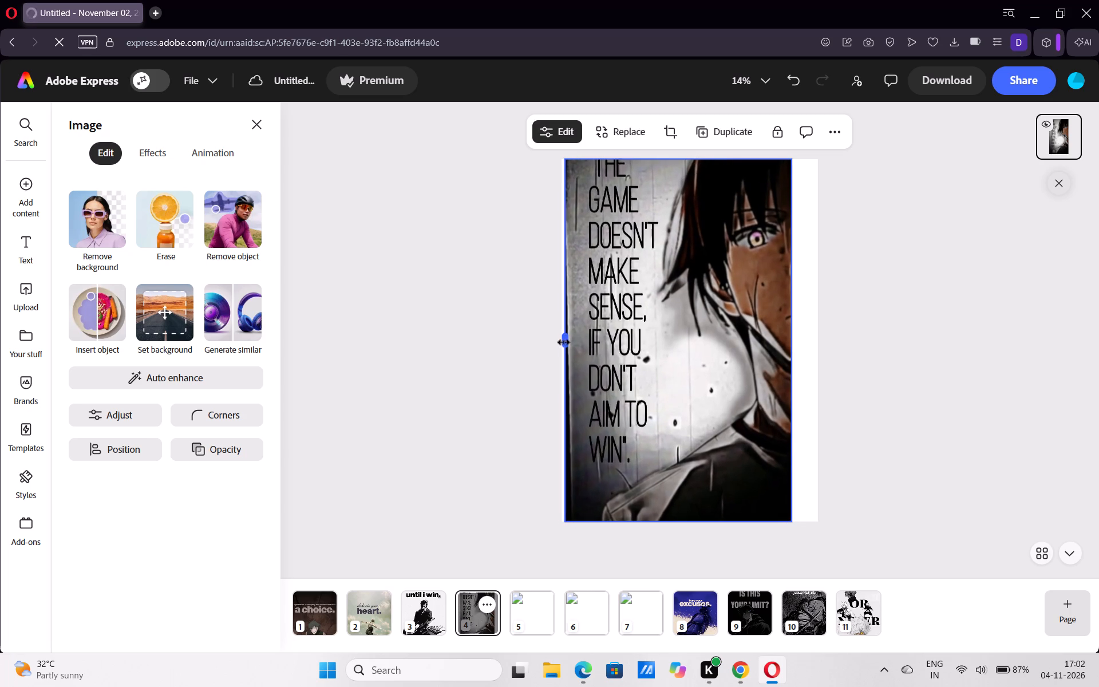
drag(563, 342, 563, 342)
drag(792, 341, 812, 343)
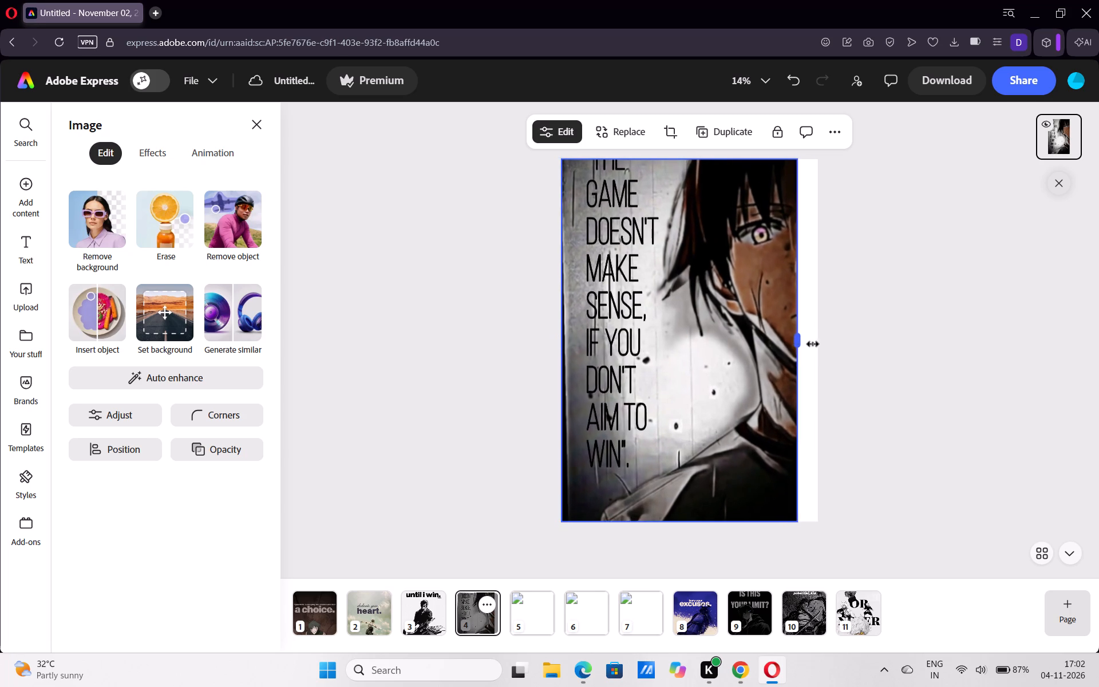
drag(812, 343, 815, 344)
Shift the quote image slightly down and fit its top and bottom edges to the page edges again.
drag(761, 323, 761, 332)
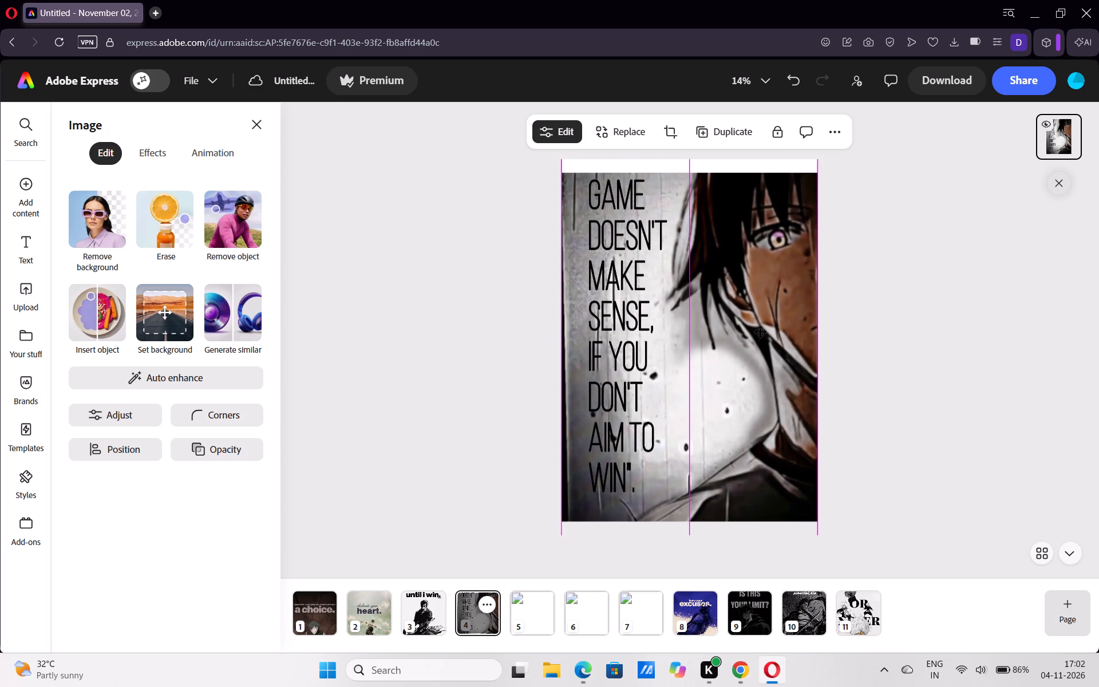
drag(761, 332, 761, 333)
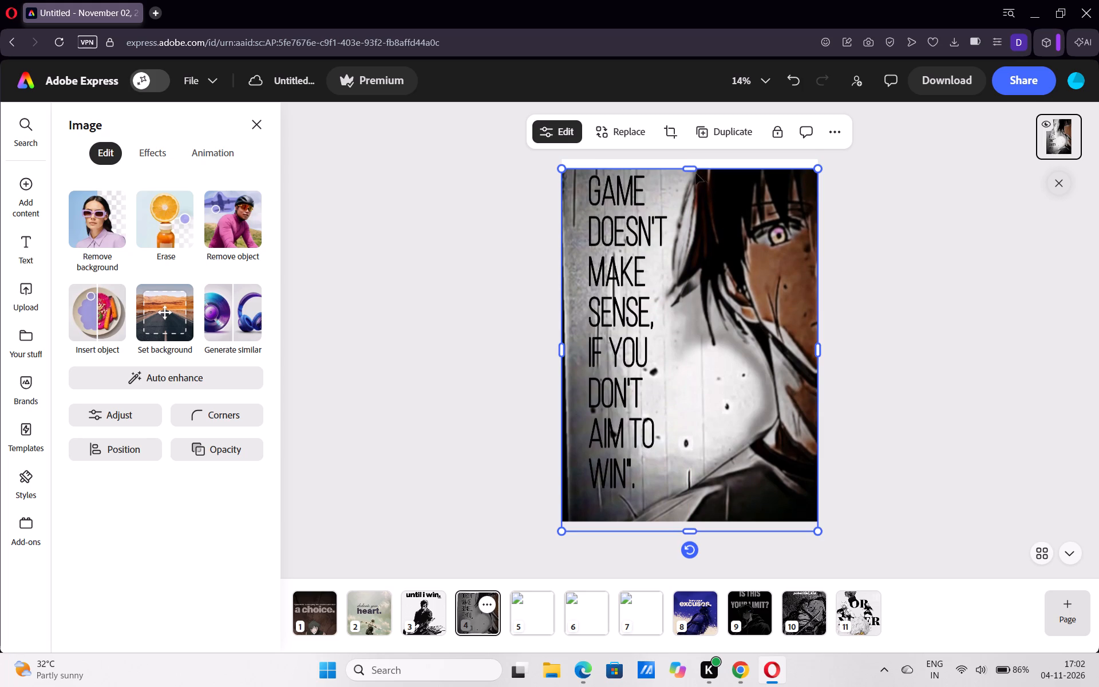
drag(689, 169, 692, 157)
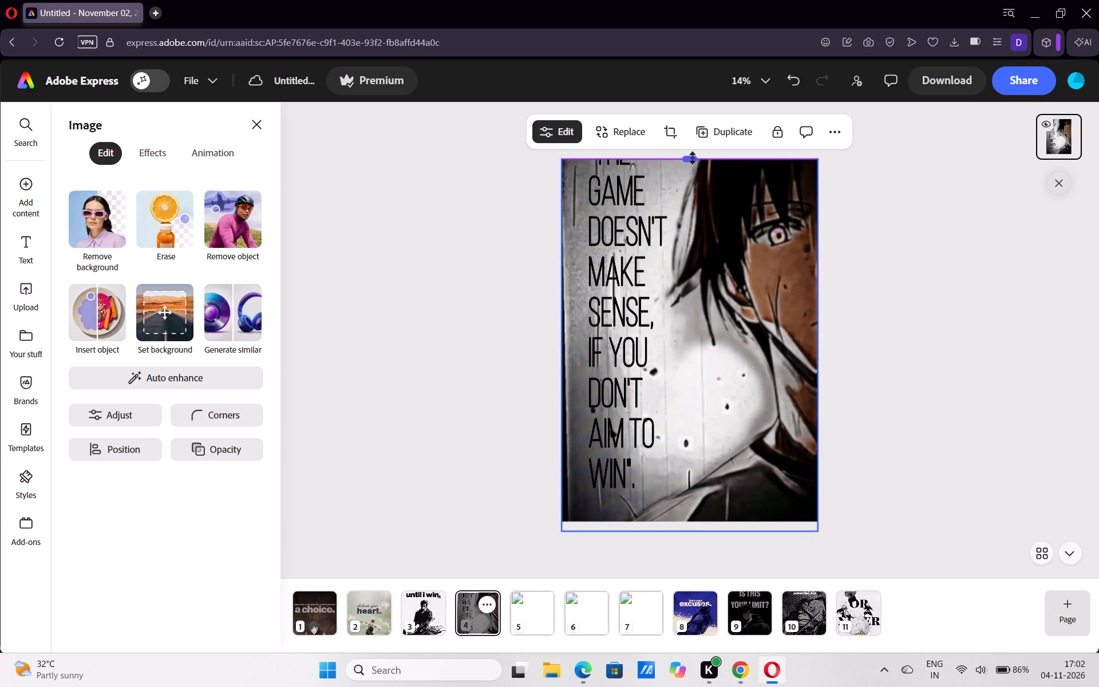
drag(692, 157, 692, 159)
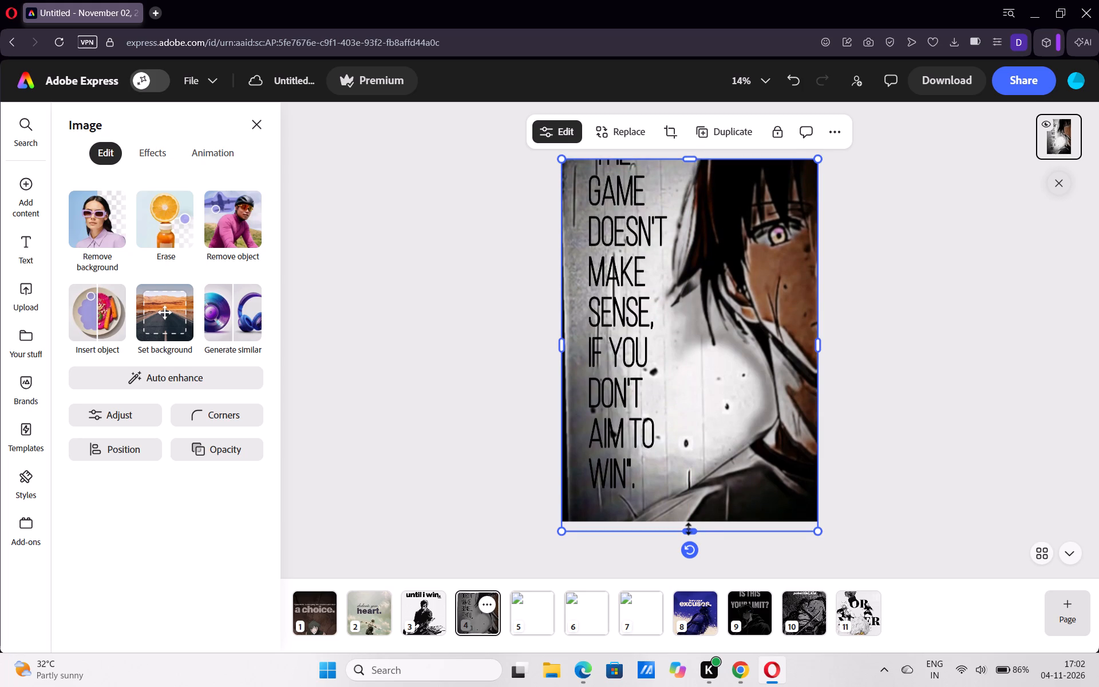
drag(688, 528, 689, 520)
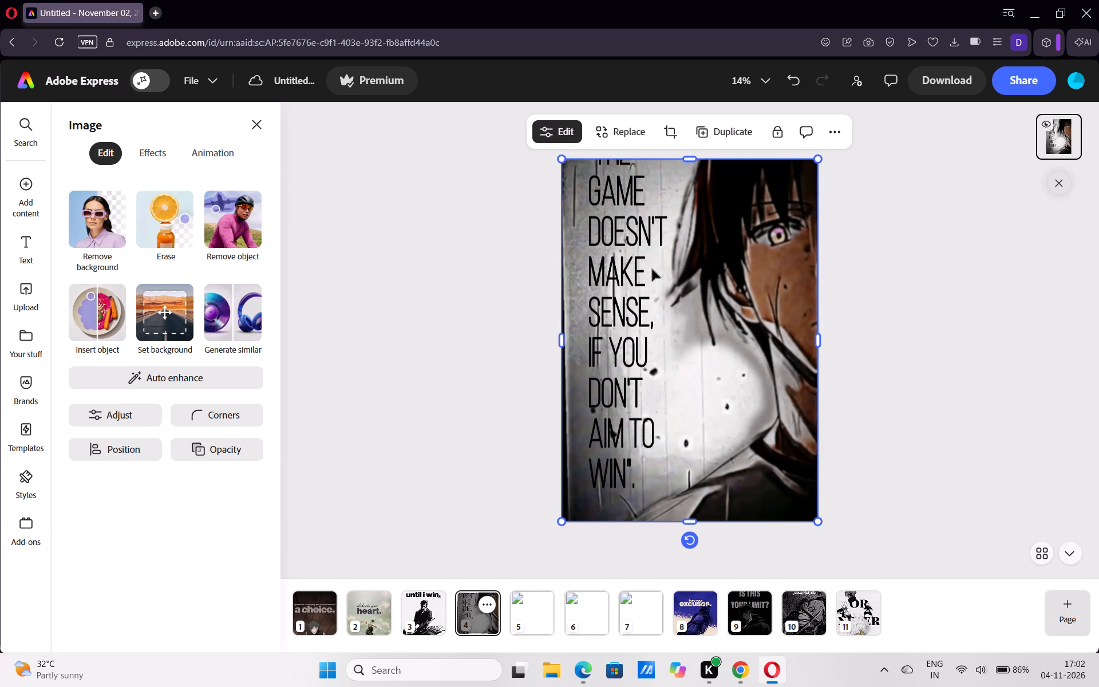
Move the quote image further down on the page and extend its top edge back to the page's upper edge.
drag(681, 222, 679, 243)
drag(691, 180, 688, 164)
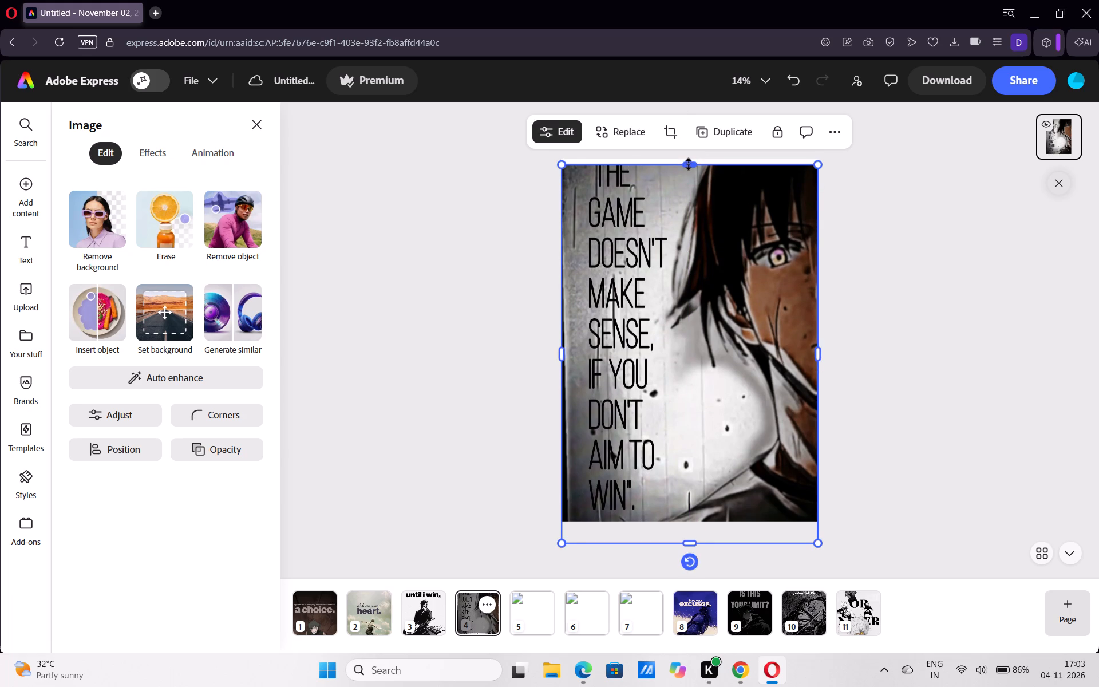
drag(688, 164, 689, 158)
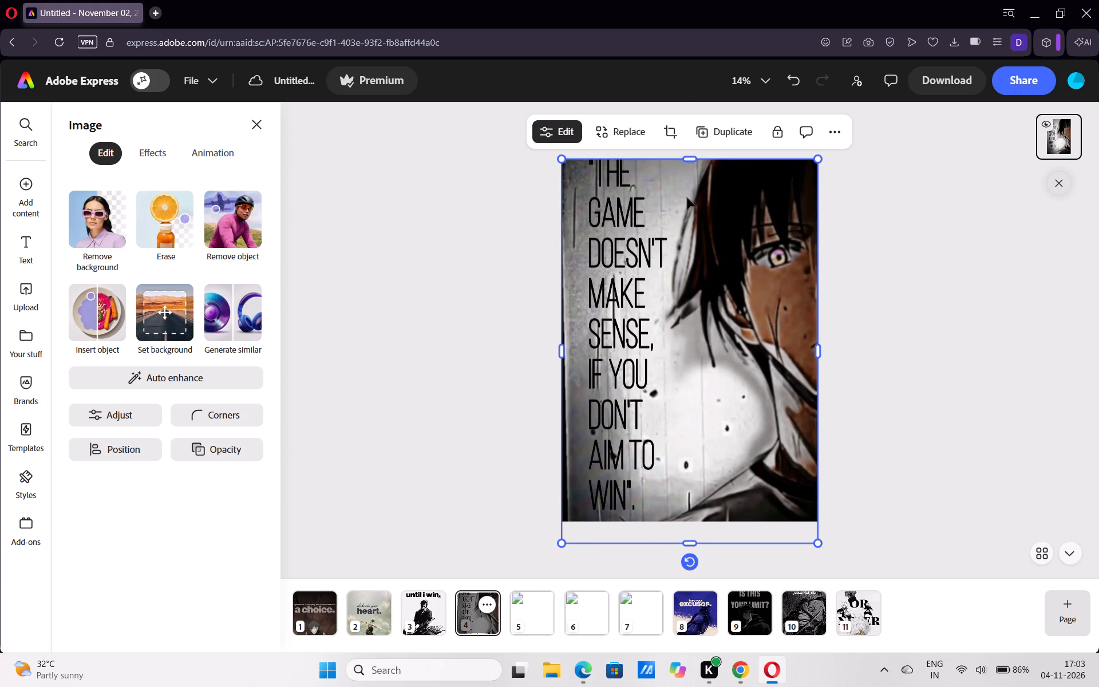
Rescale the image from its upper-left corner and stretch it to the page's top and left edges, bringing the quote's first line inside.
drag(560, 155, 593, 175)
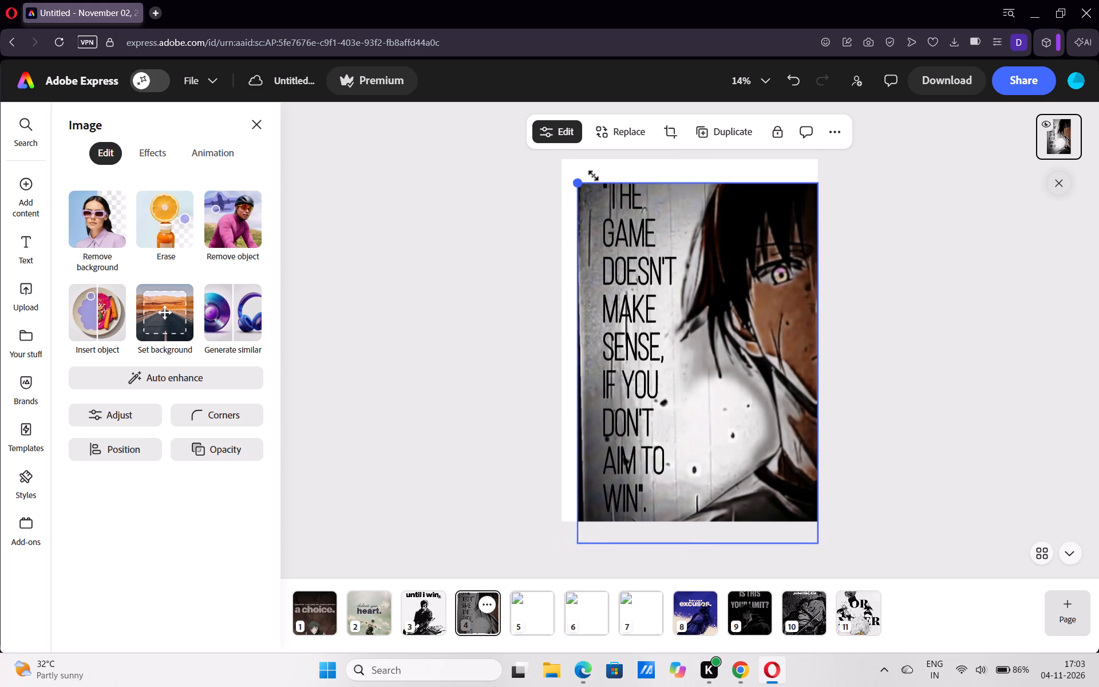
drag(593, 175, 594, 176)
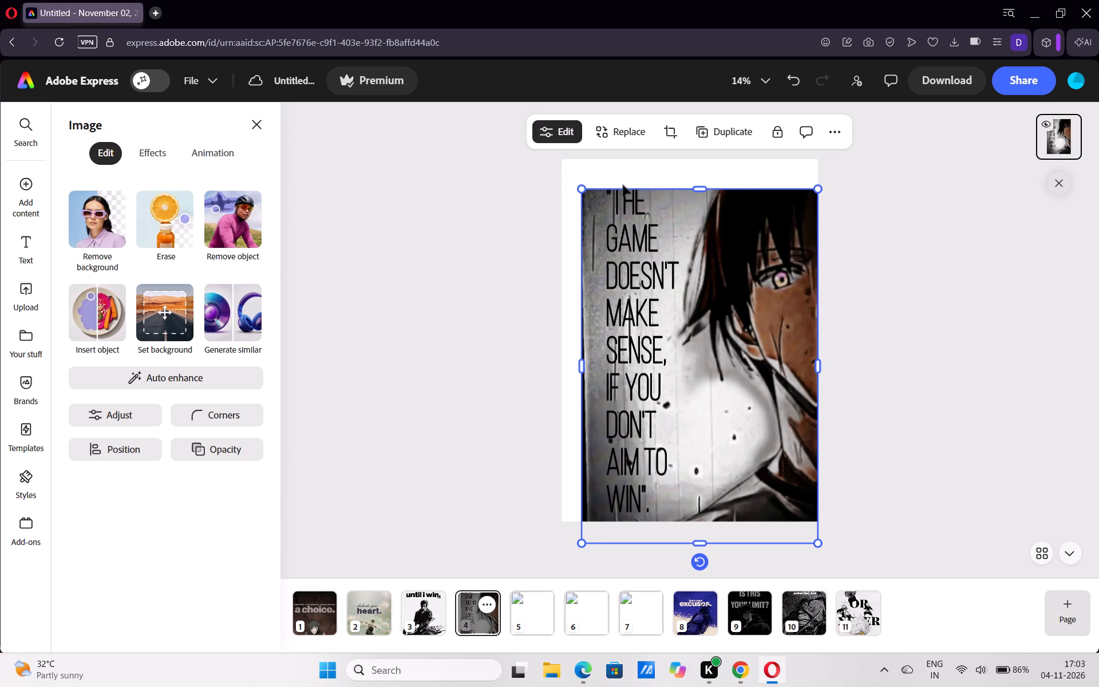
drag(627, 189, 623, 169)
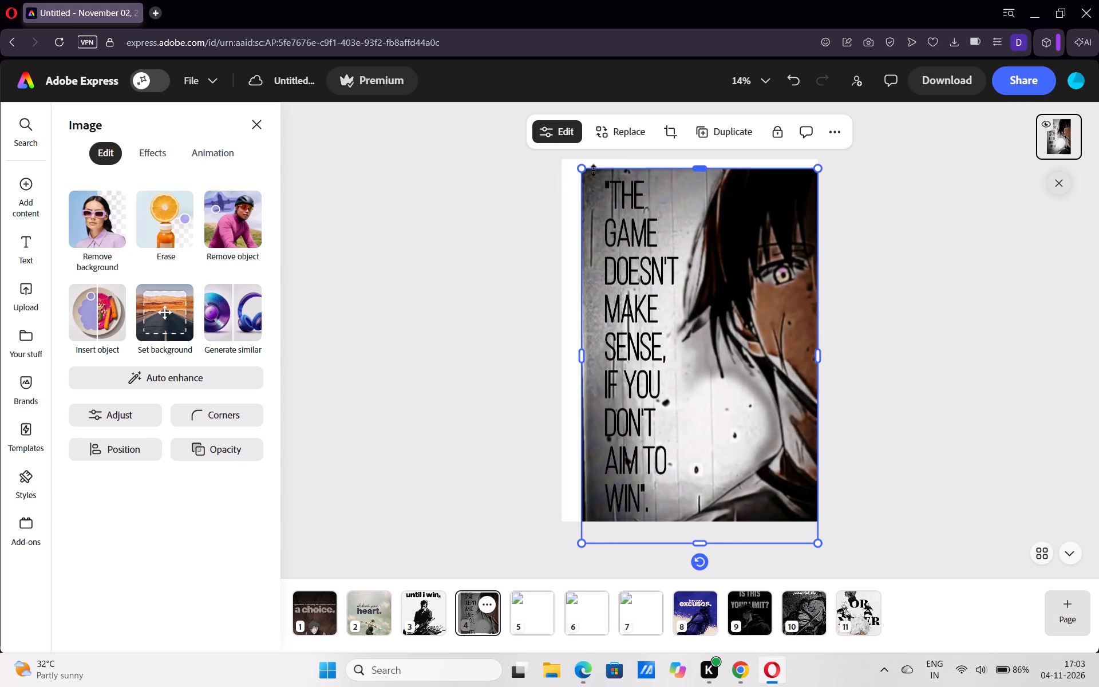
drag(584, 171, 571, 165)
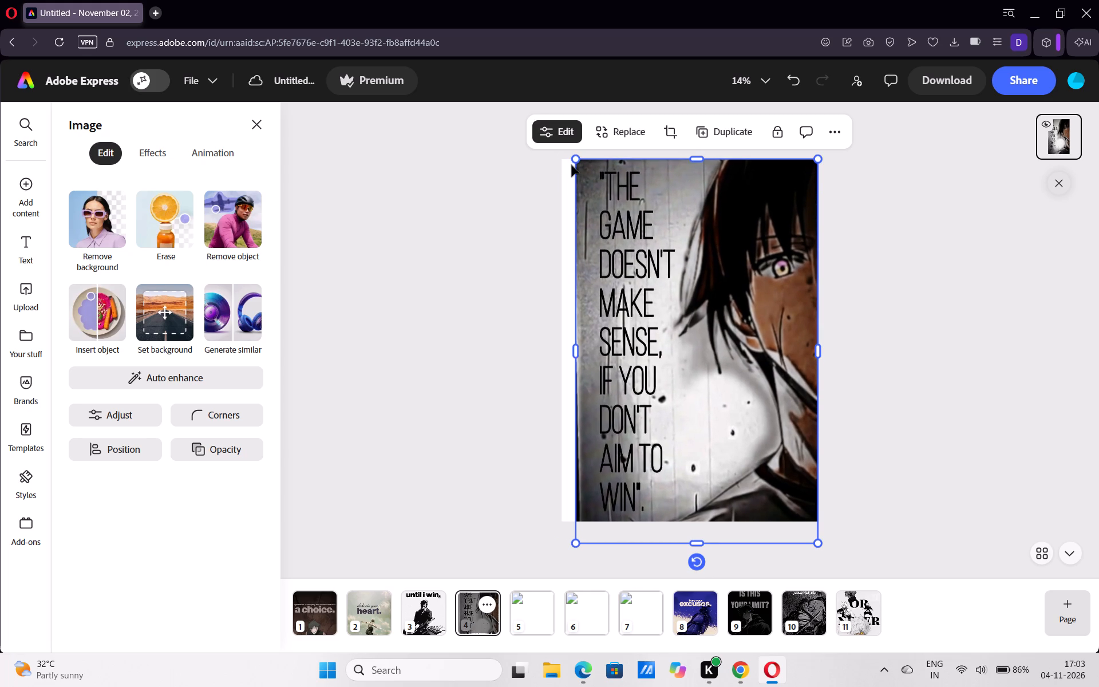
drag(577, 196, 566, 199)
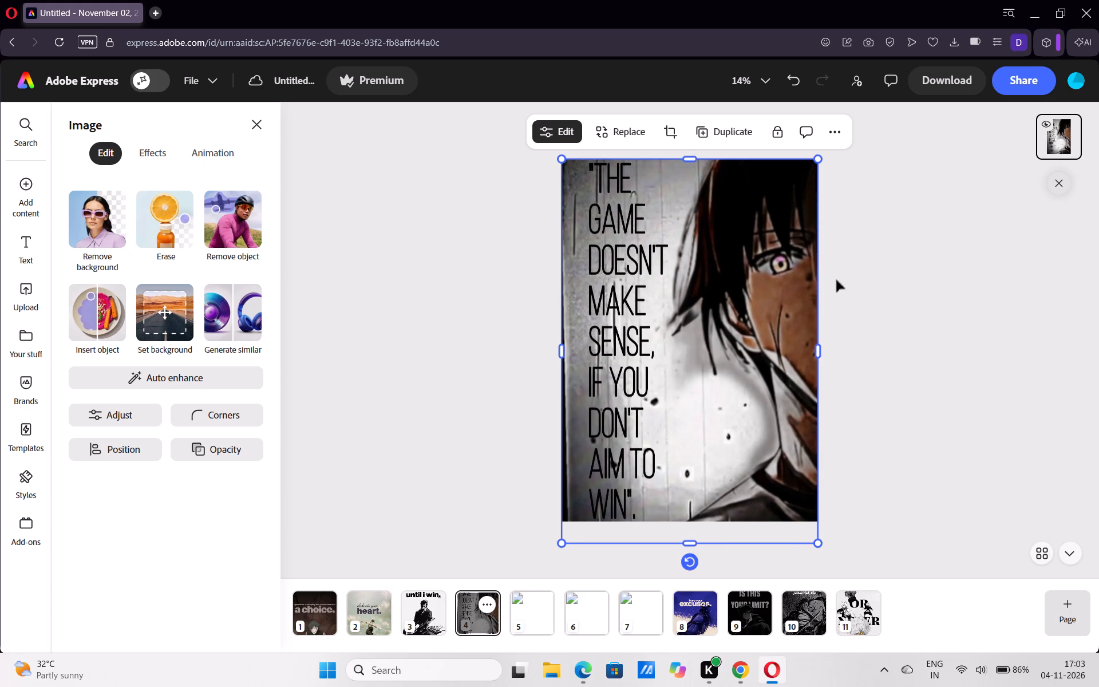
click(907, 420)
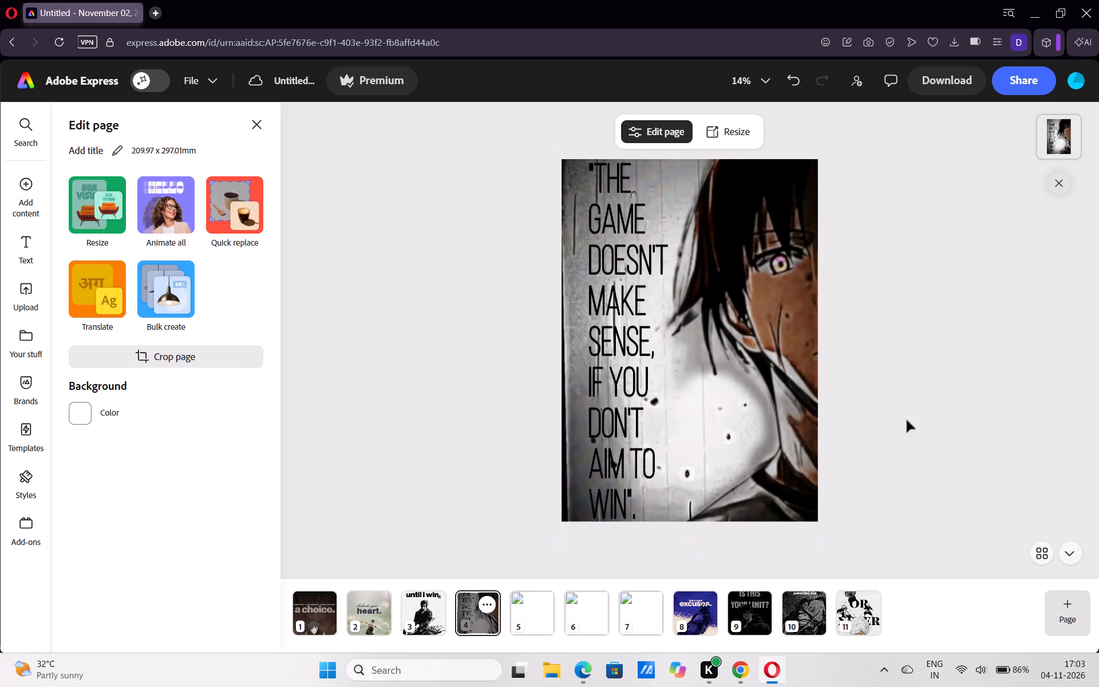
click(734, 268)
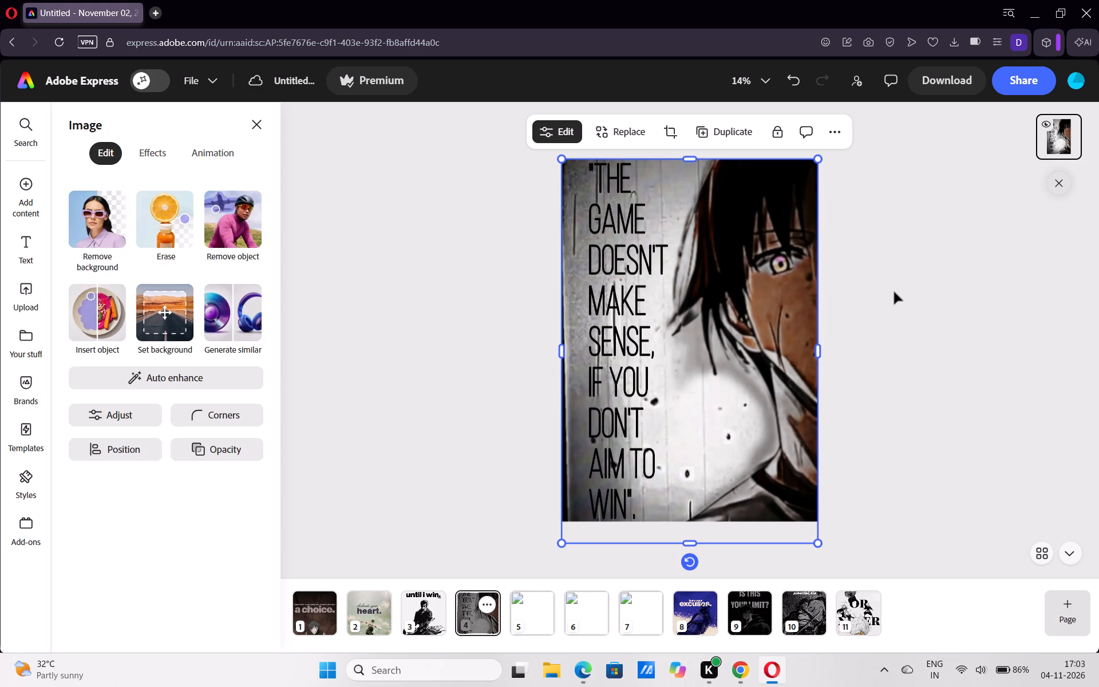
click(897, 293)
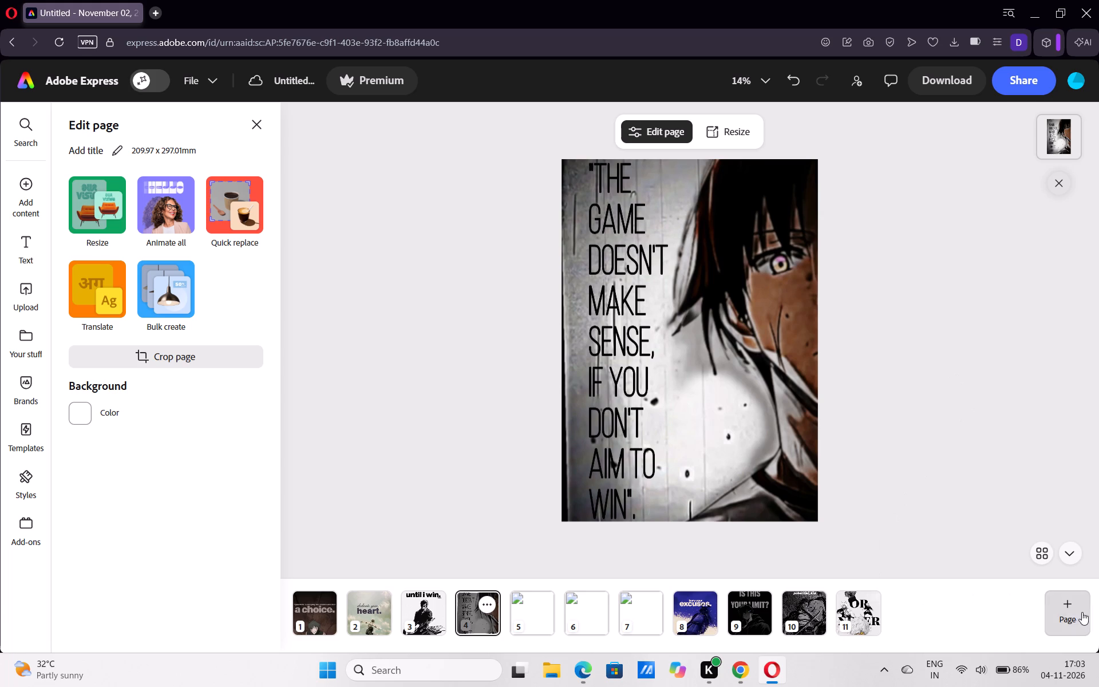
Add a blank page of the same size after page 4.
click(1060, 609)
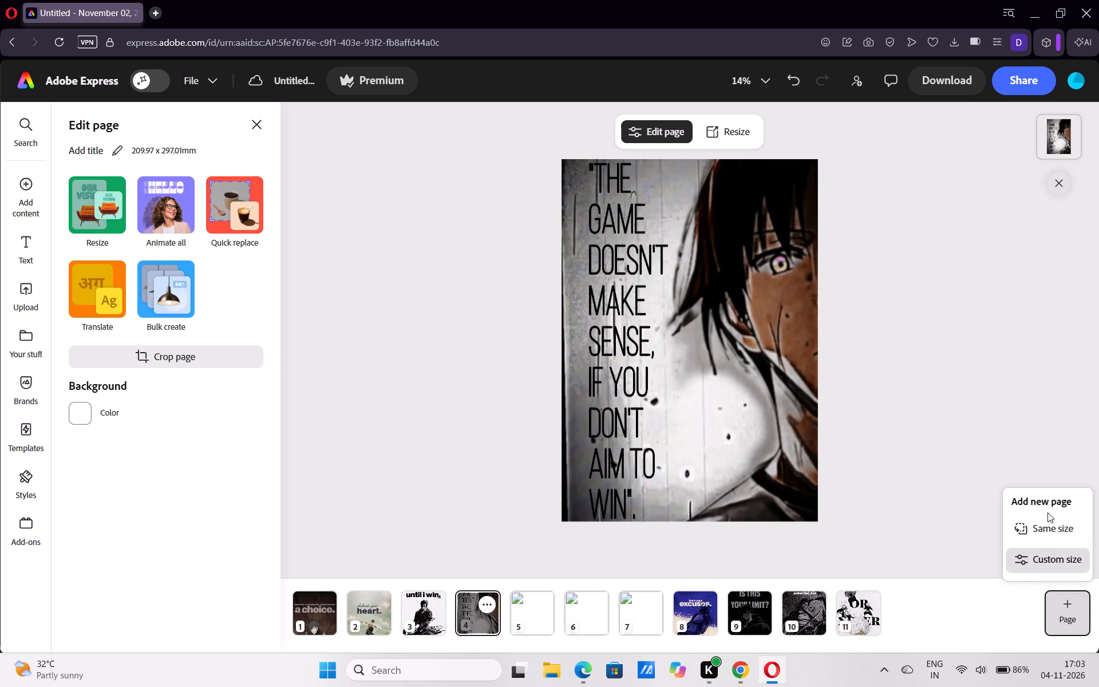
click(1052, 523)
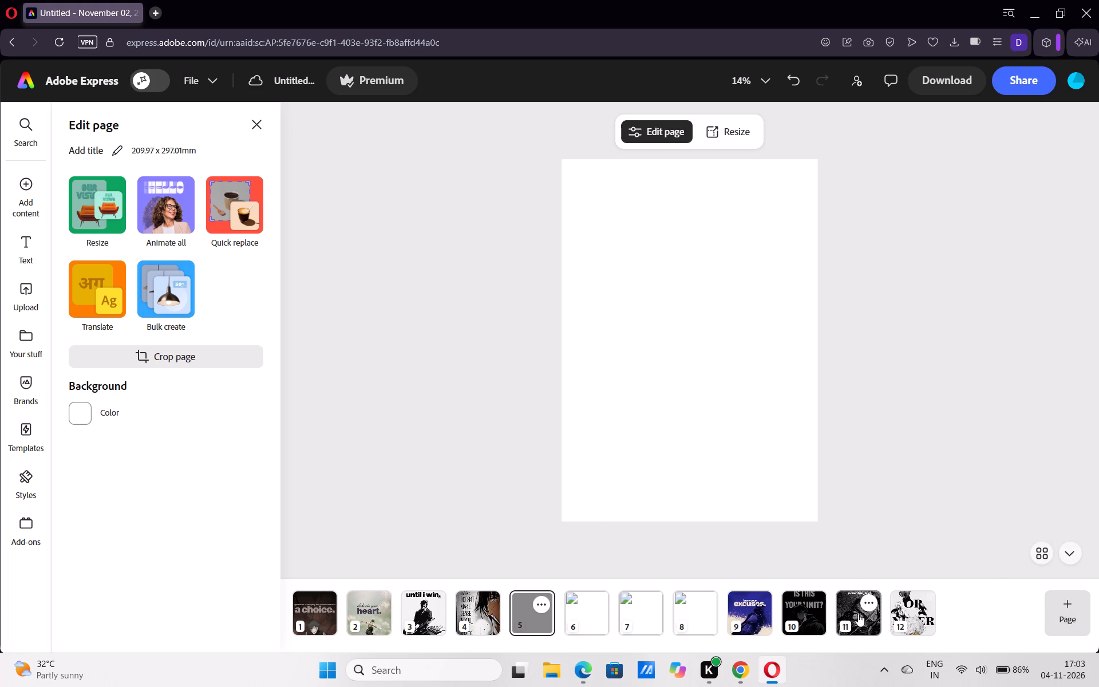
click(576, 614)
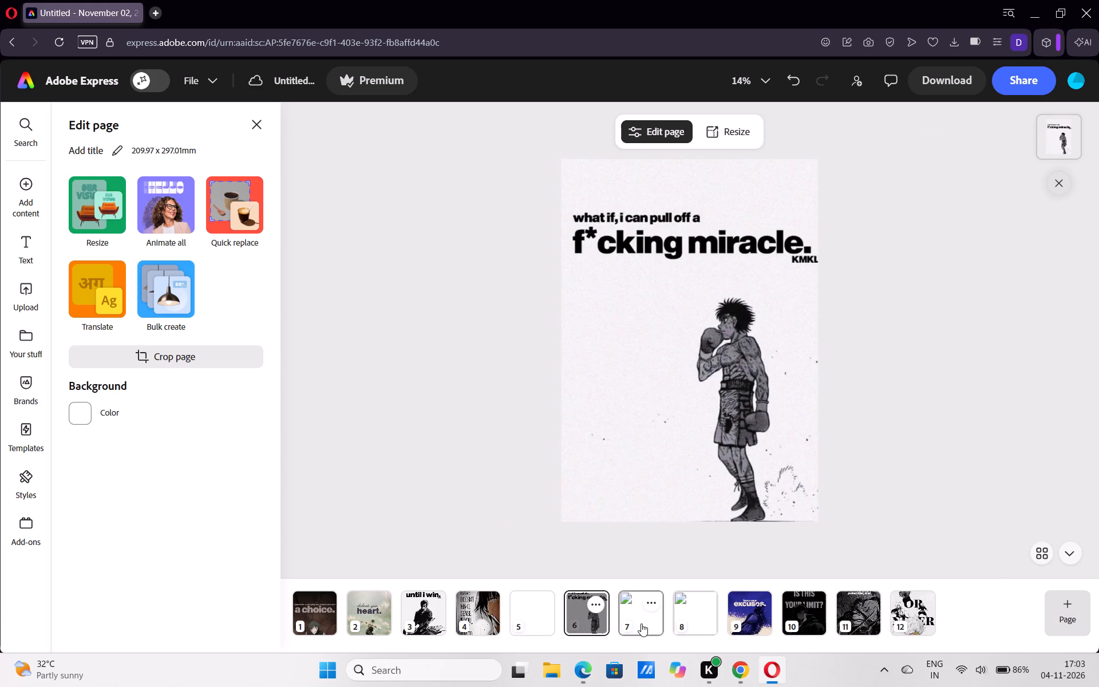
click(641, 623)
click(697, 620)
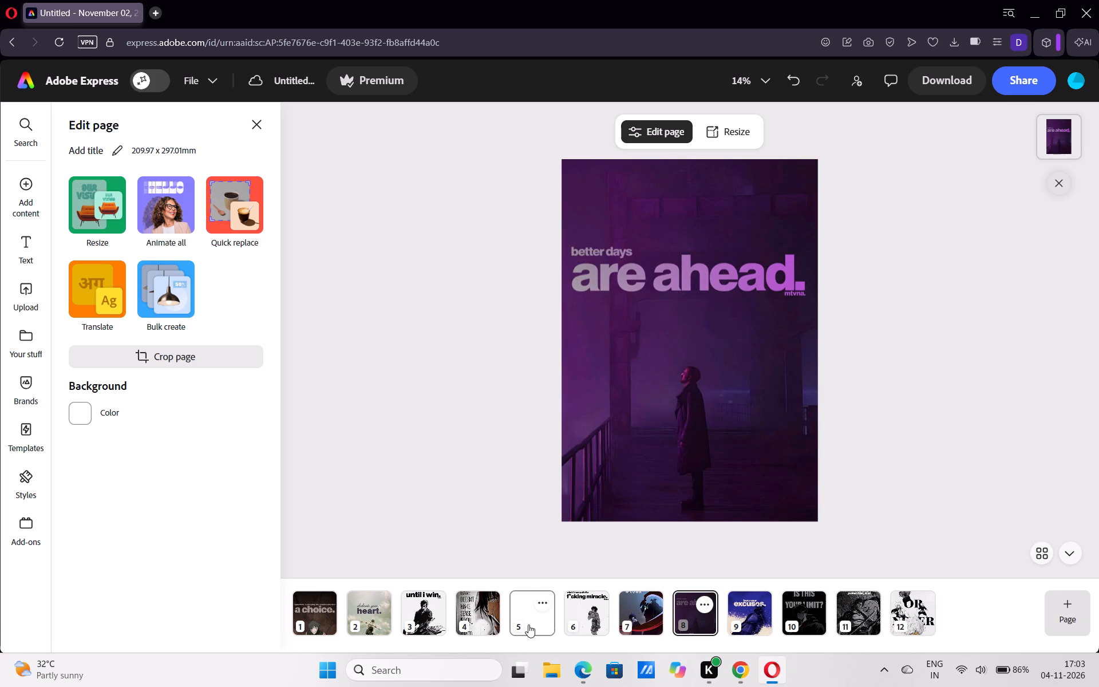
Upload the downloaded image mot15.jpg onto the blank page 5.
click(528, 625)
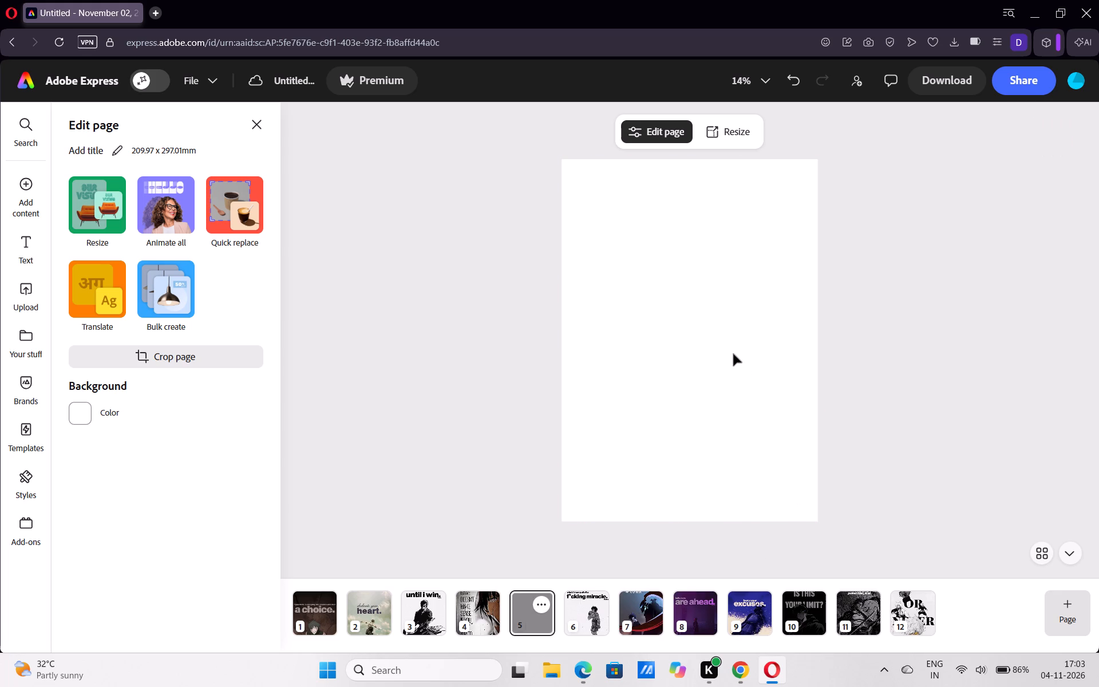
click(733, 354)
click(27, 312)
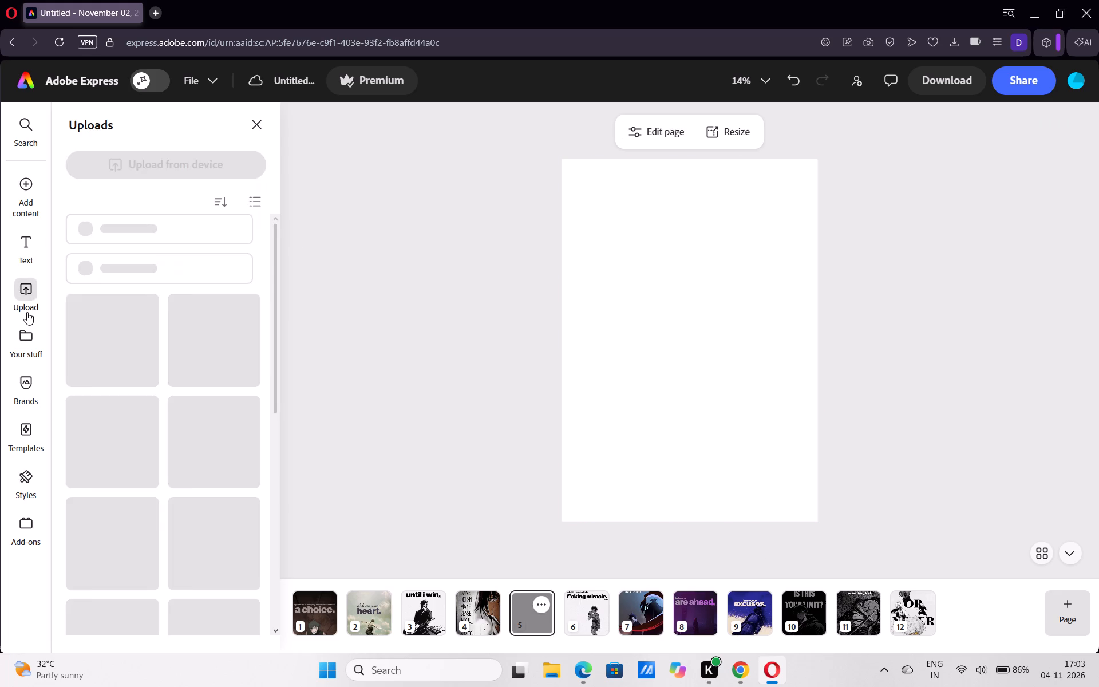
click(161, 163)
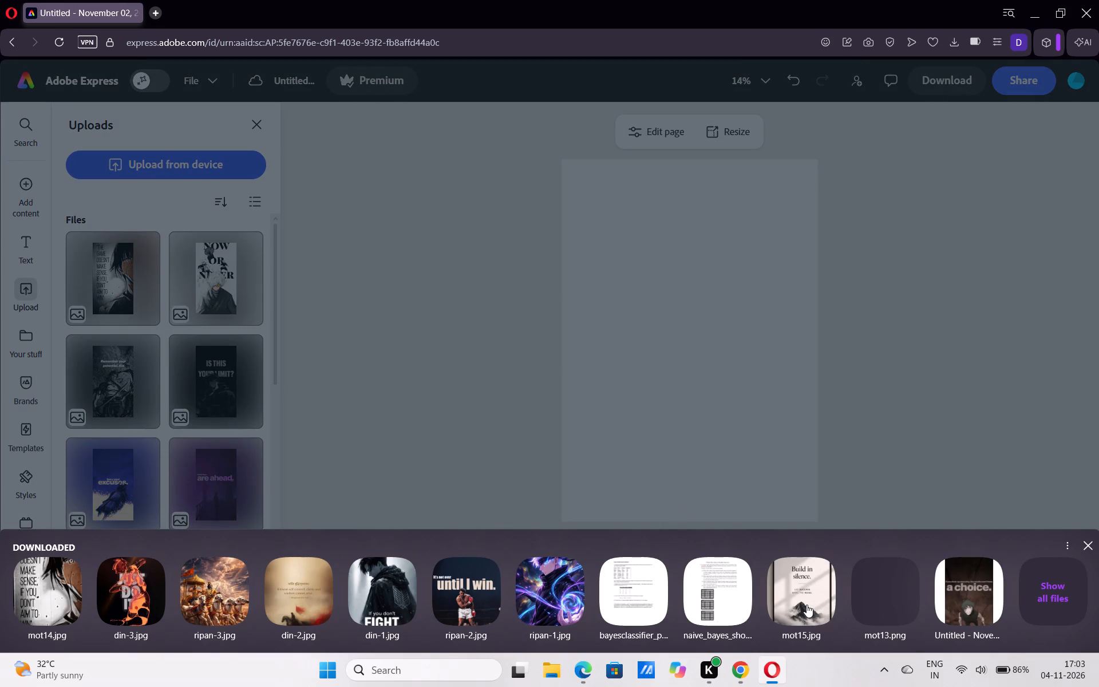
click(807, 605)
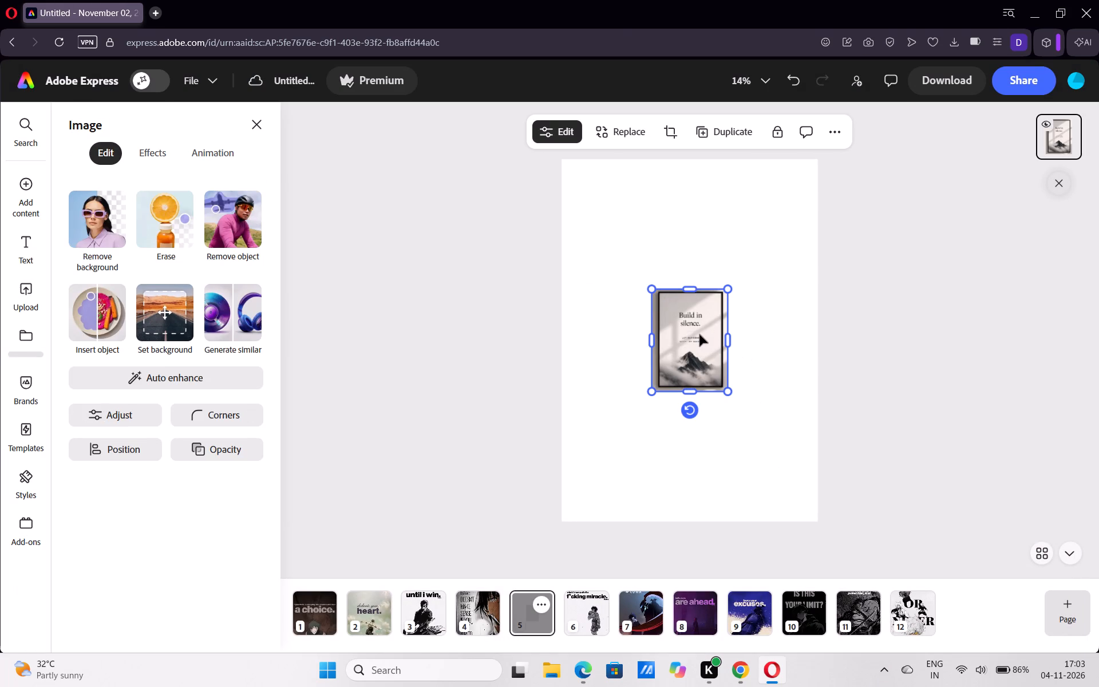
Enlarge the "Build in silence" poster from its corners until it covers page 5, and shift it sideways to centre it.
click(727, 389)
drag(727, 389, 789, 486)
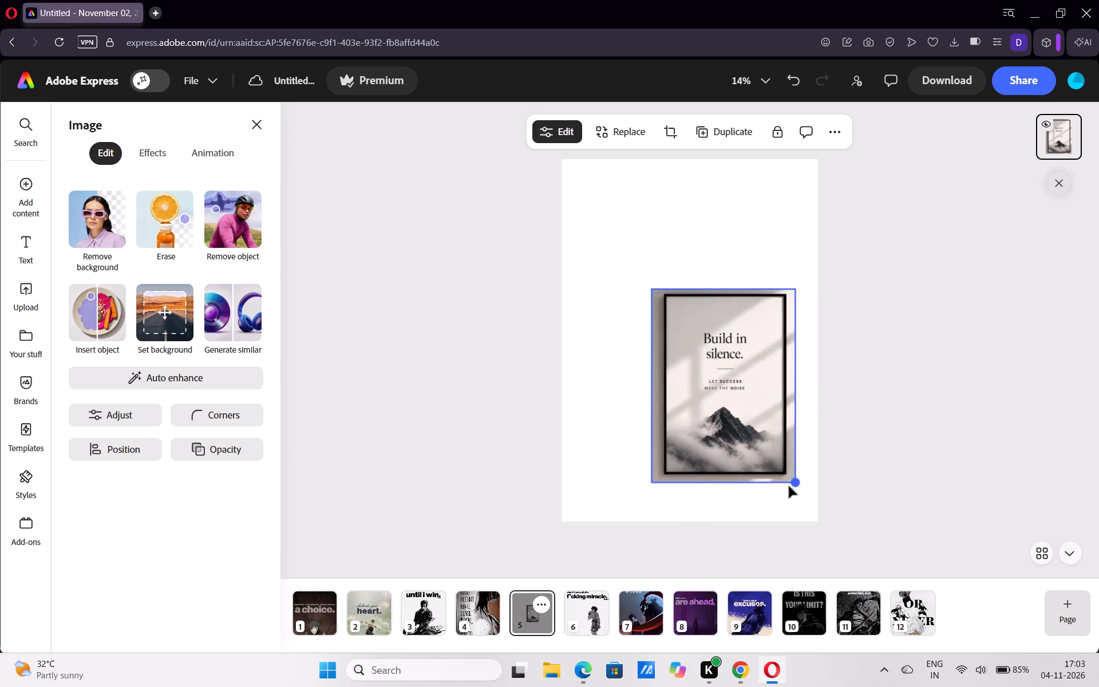
drag(789, 486, 797, 496)
drag(650, 287, 618, 259)
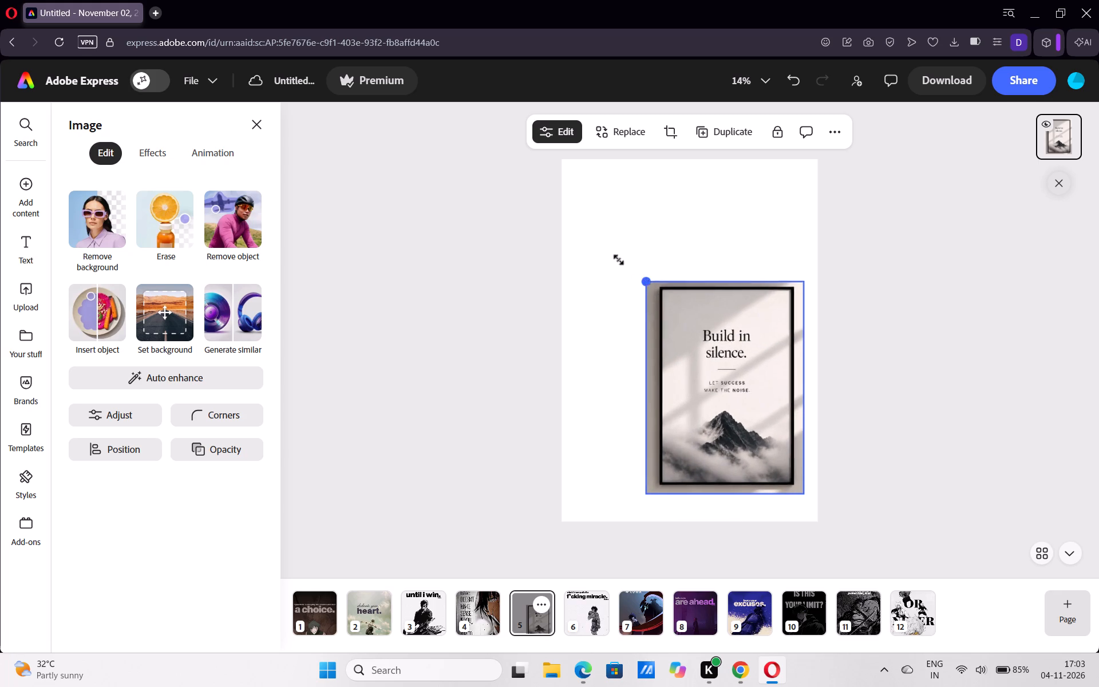
drag(618, 259, 527, 163)
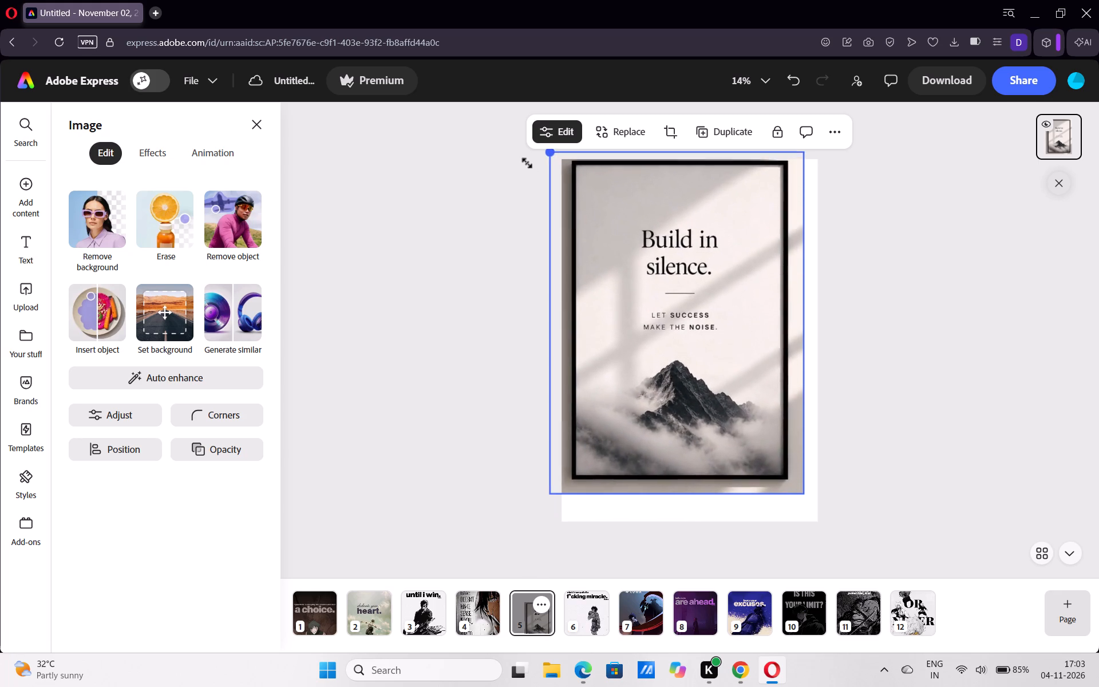
drag(527, 163, 528, 167)
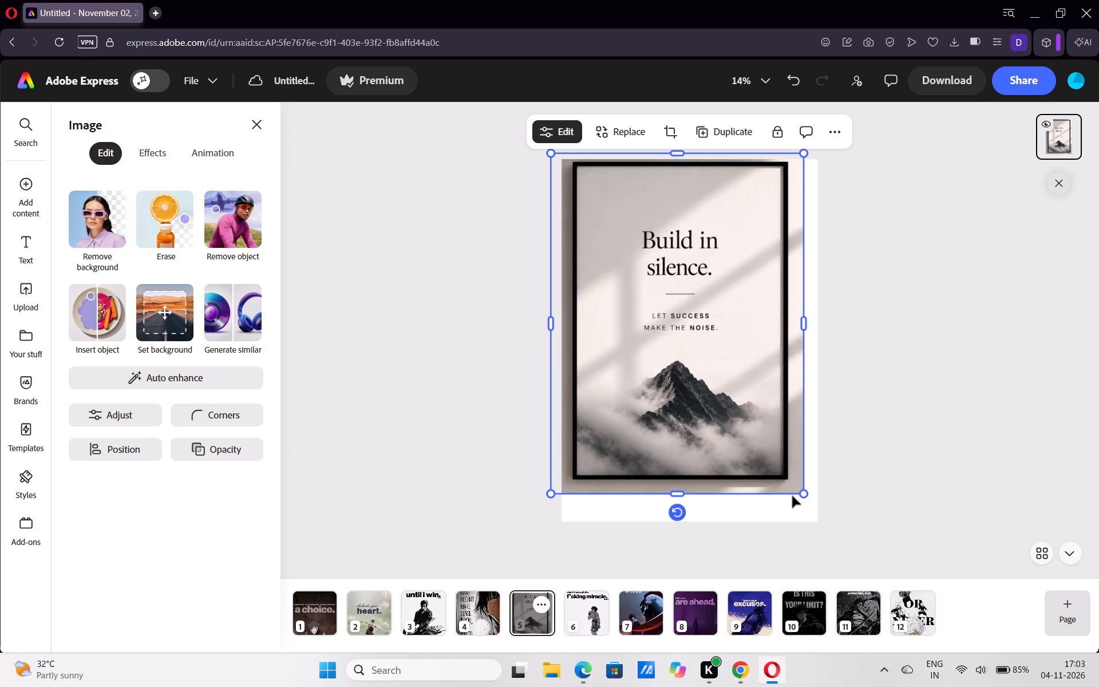
drag(801, 495, 821, 535)
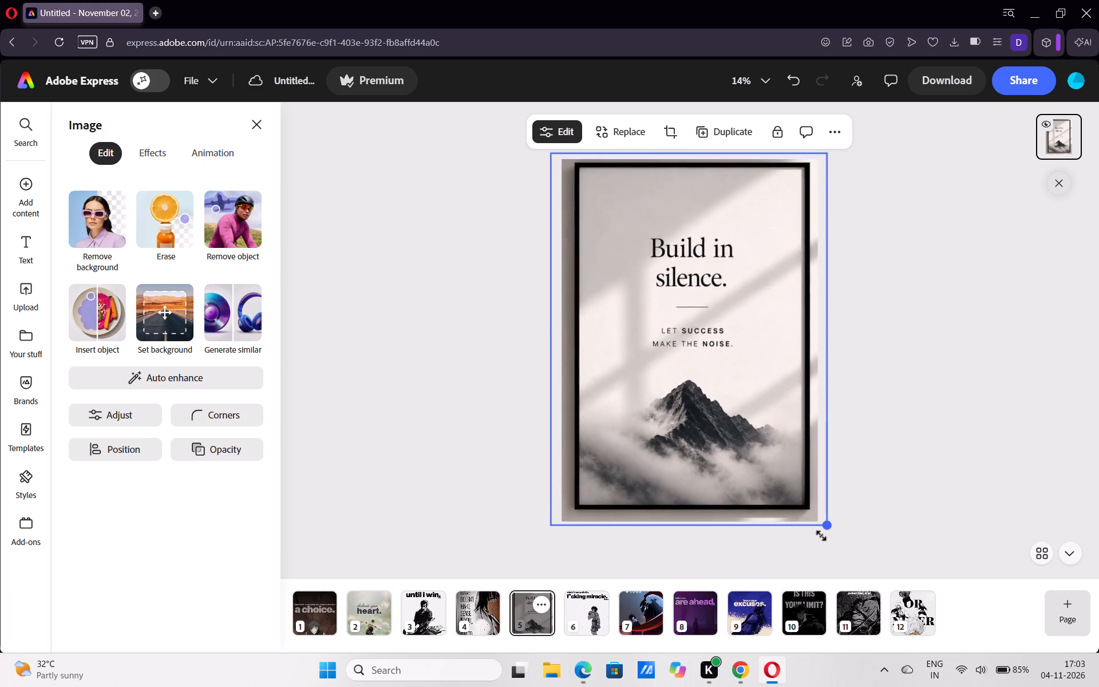
drag(821, 535, 825, 544)
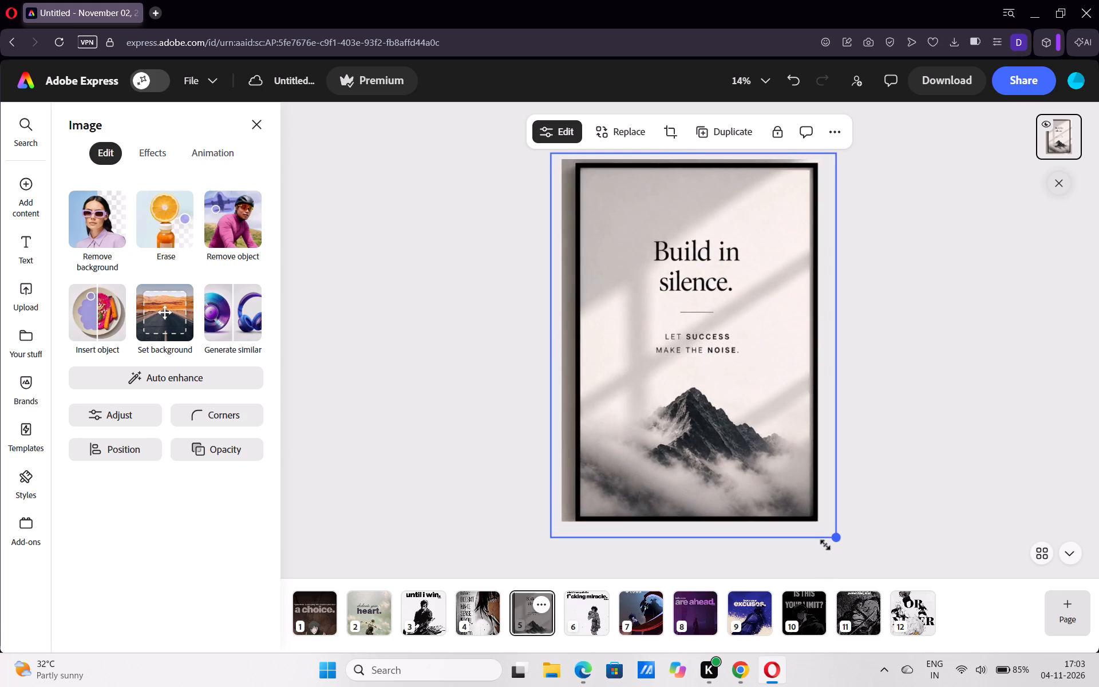
drag(825, 544, 824, 543)
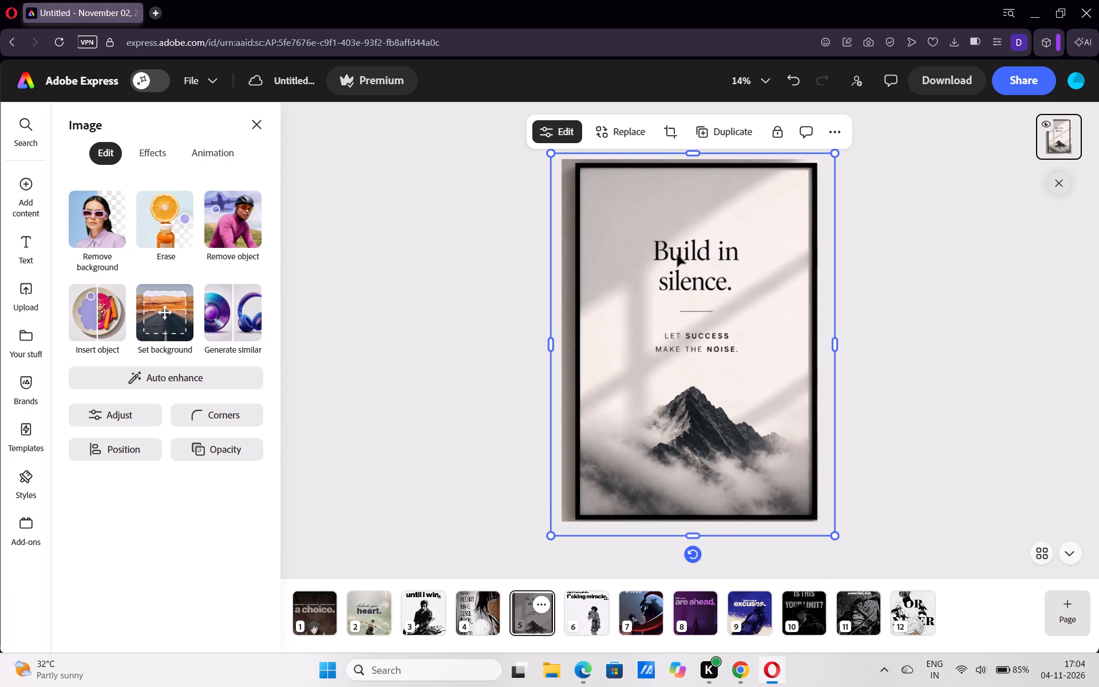
drag(677, 254, 670, 256)
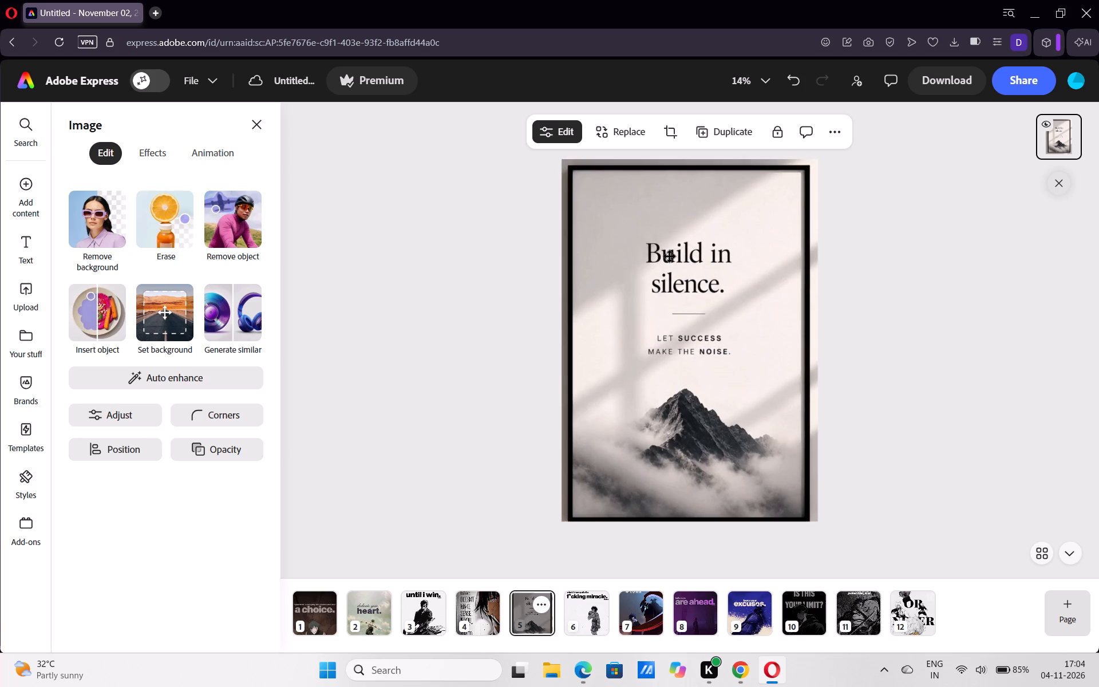
drag(670, 256, 670, 254)
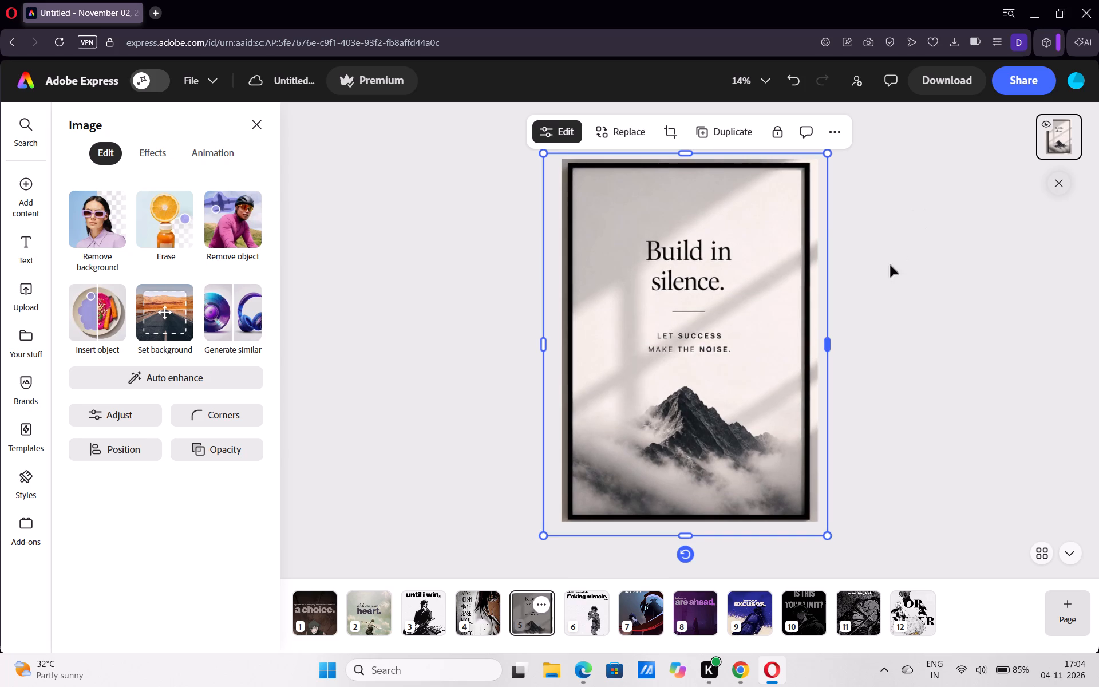
Crop the poster's sides to its black frame and fit its left, top and bottom edges to the page edges.
drag(826, 250, 809, 253)
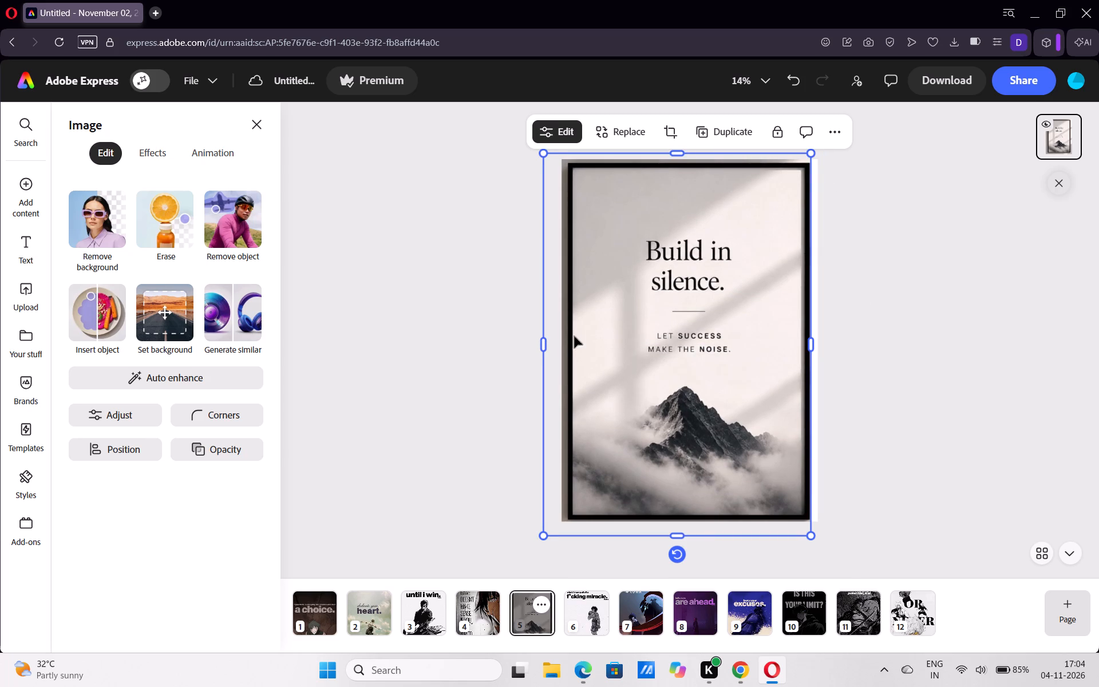
drag(541, 339, 536, 339)
drag(536, 339, 565, 339)
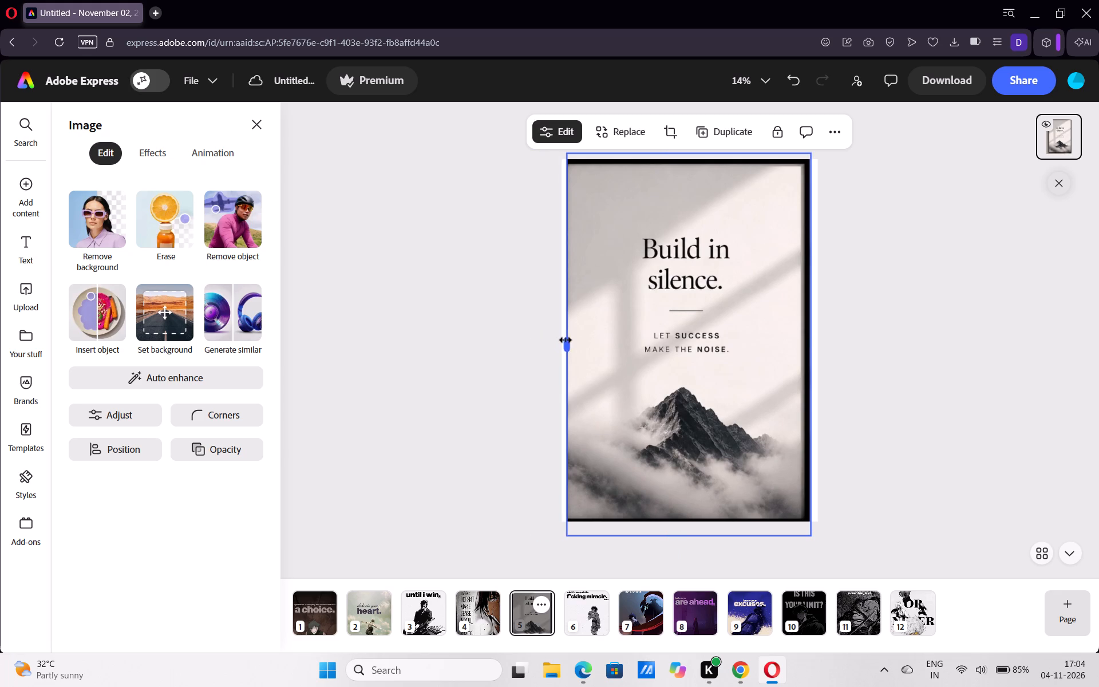
drag(565, 339, 560, 339)
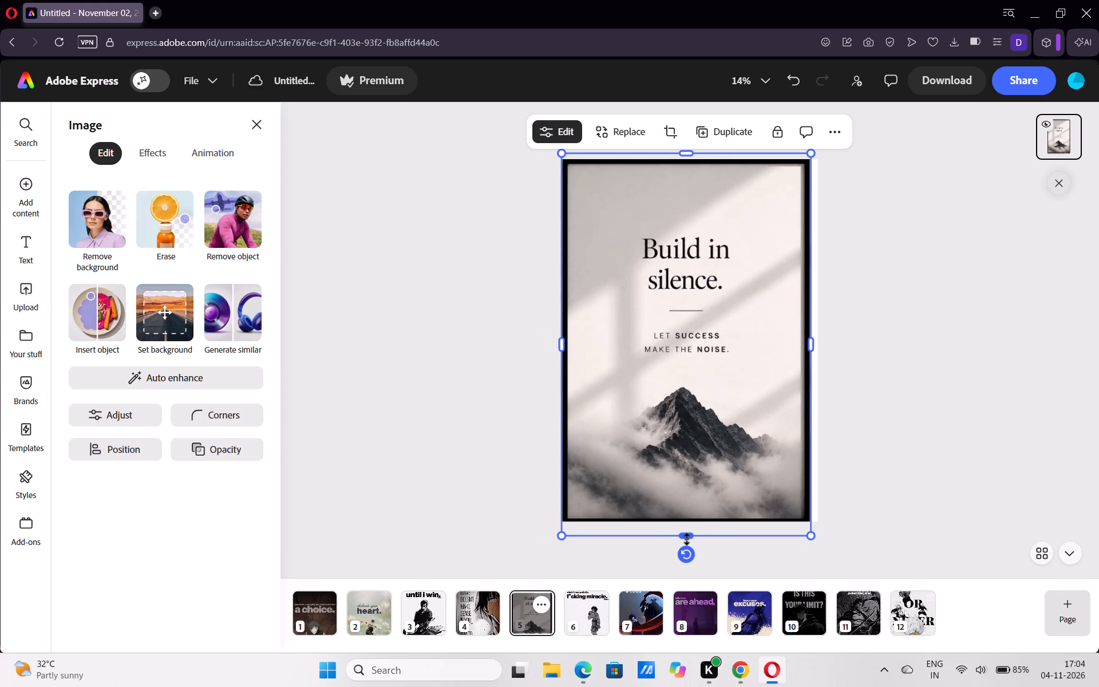
drag(686, 538, 685, 523)
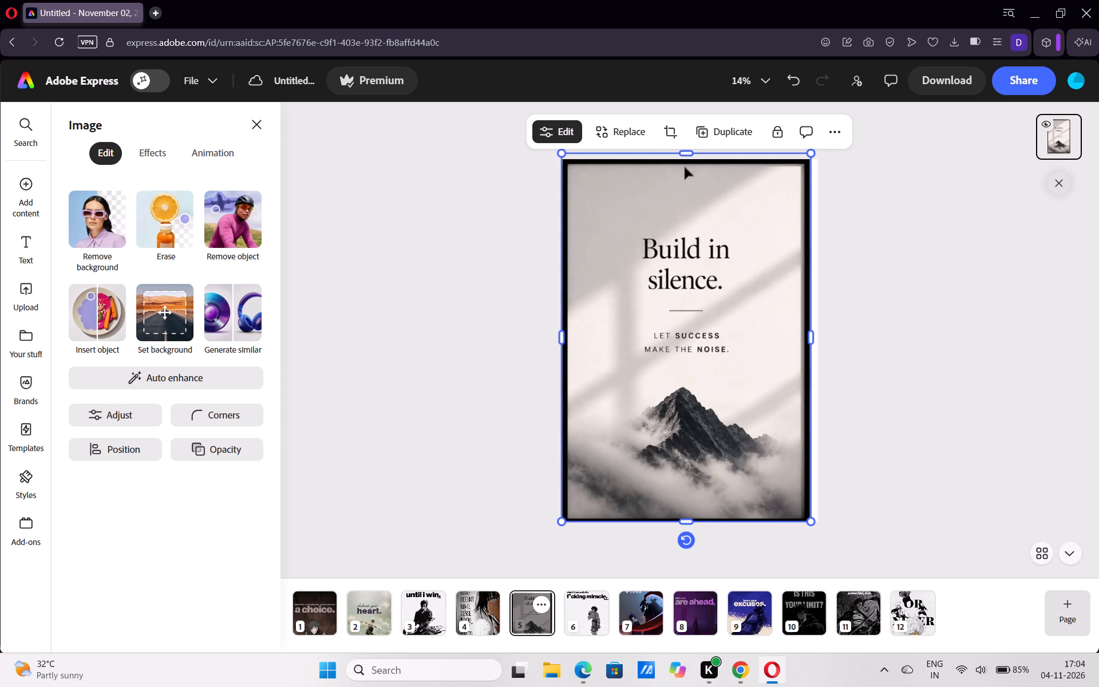
click(684, 153)
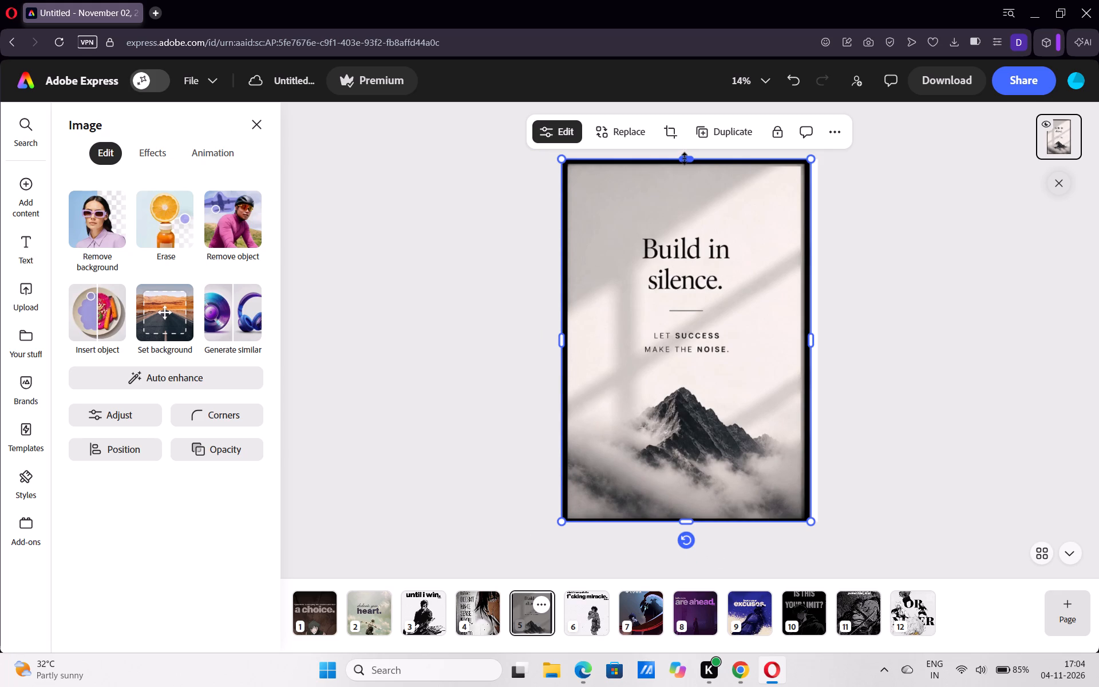
click(883, 324)
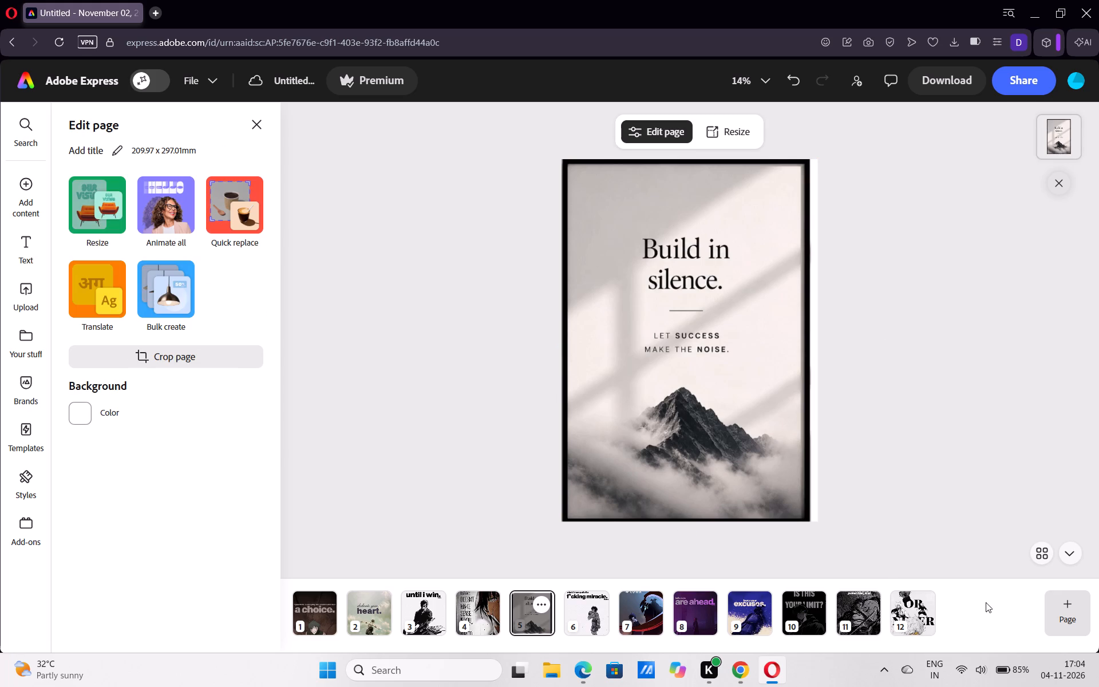
Extend the poster's right side to the page's right edge so its black frame closes the white gap.
click(1067, 618)
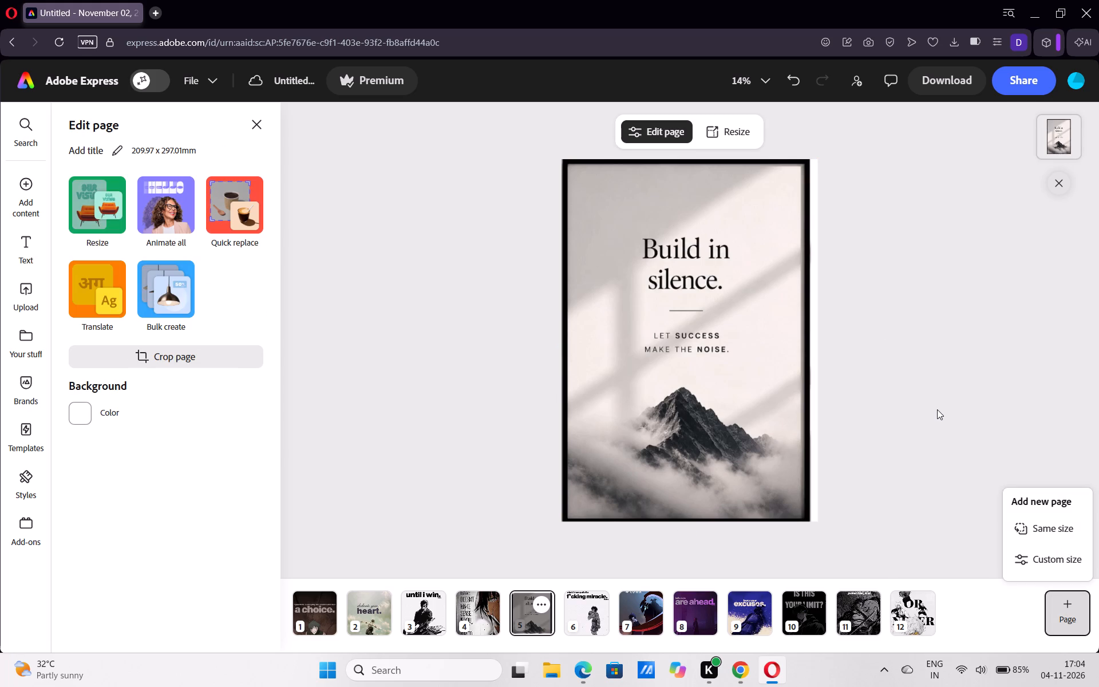
click(937, 409)
click(782, 393)
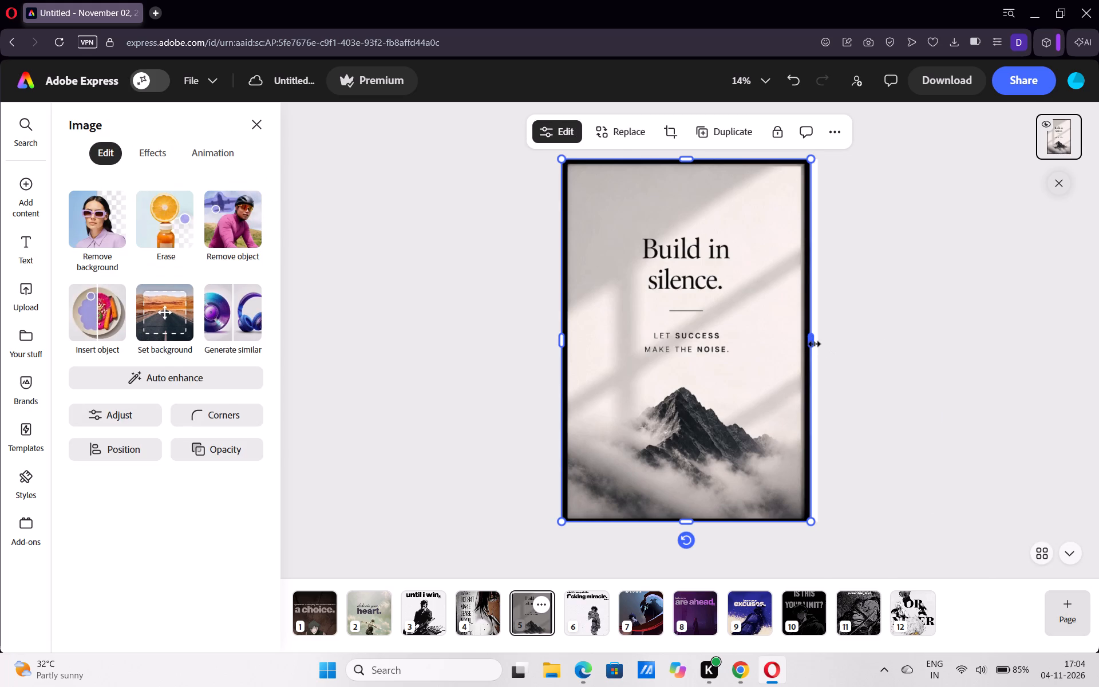
drag(812, 343, 838, 339)
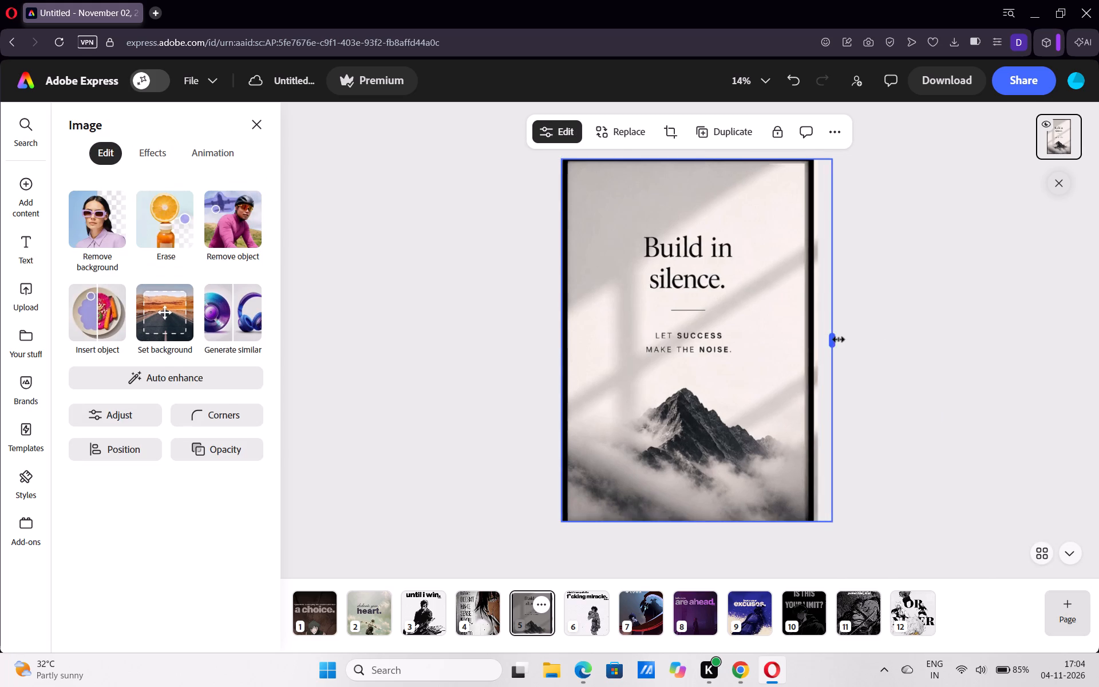
drag(838, 339, 820, 346)
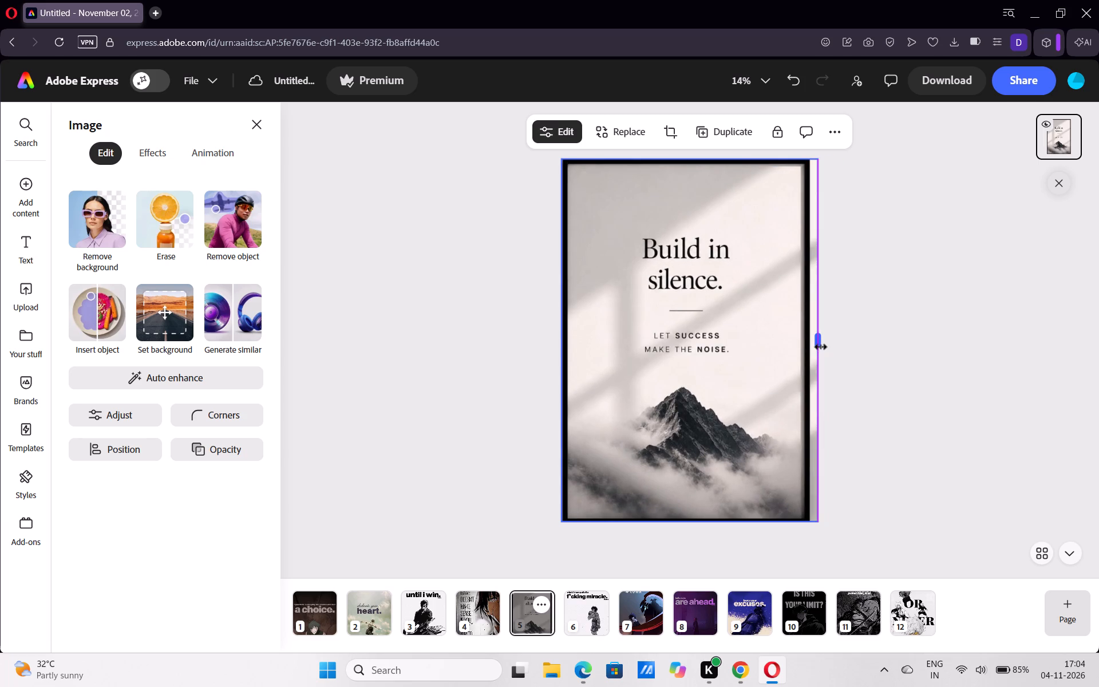
drag(820, 346, 839, 348)
drag(839, 348, 821, 355)
click(877, 374)
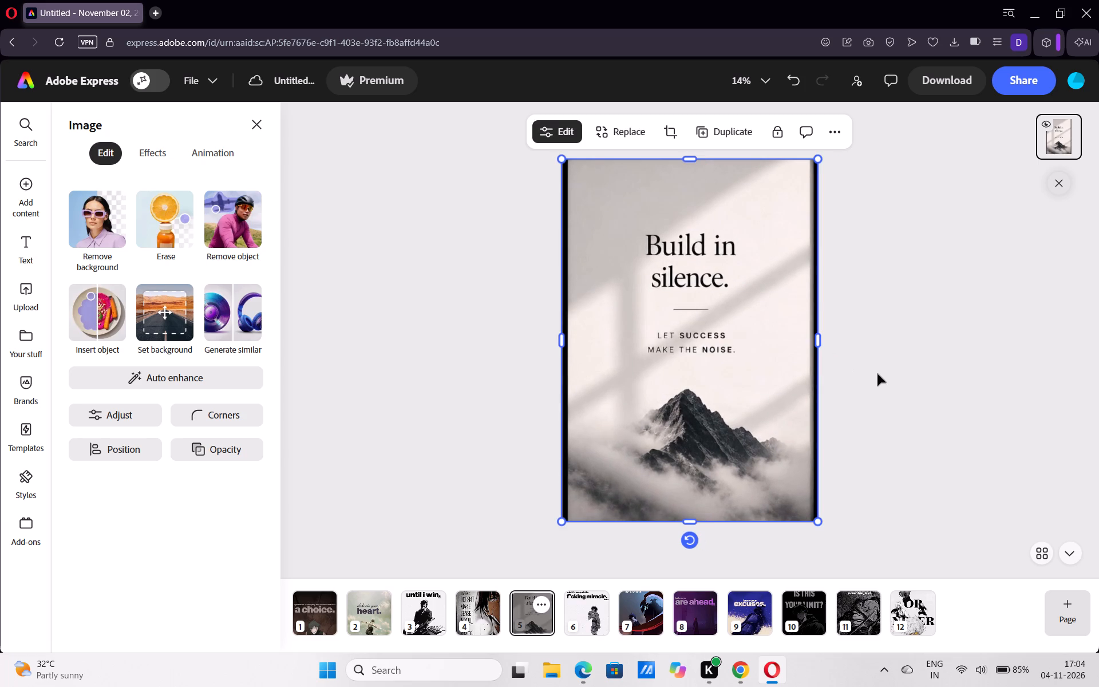
click(947, 447)
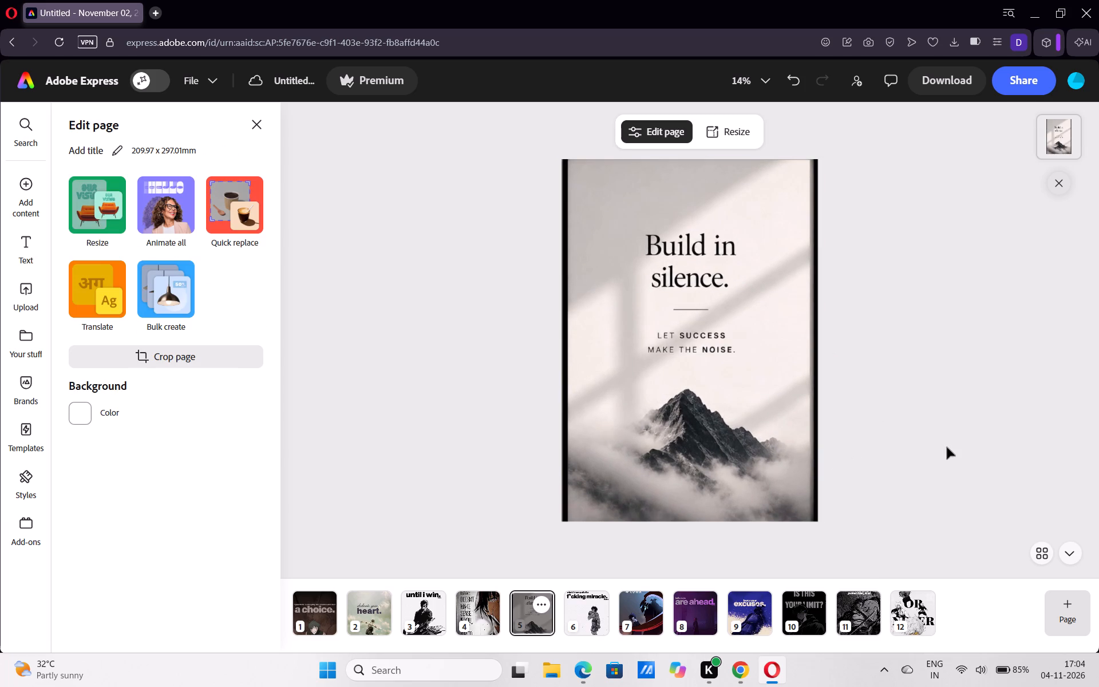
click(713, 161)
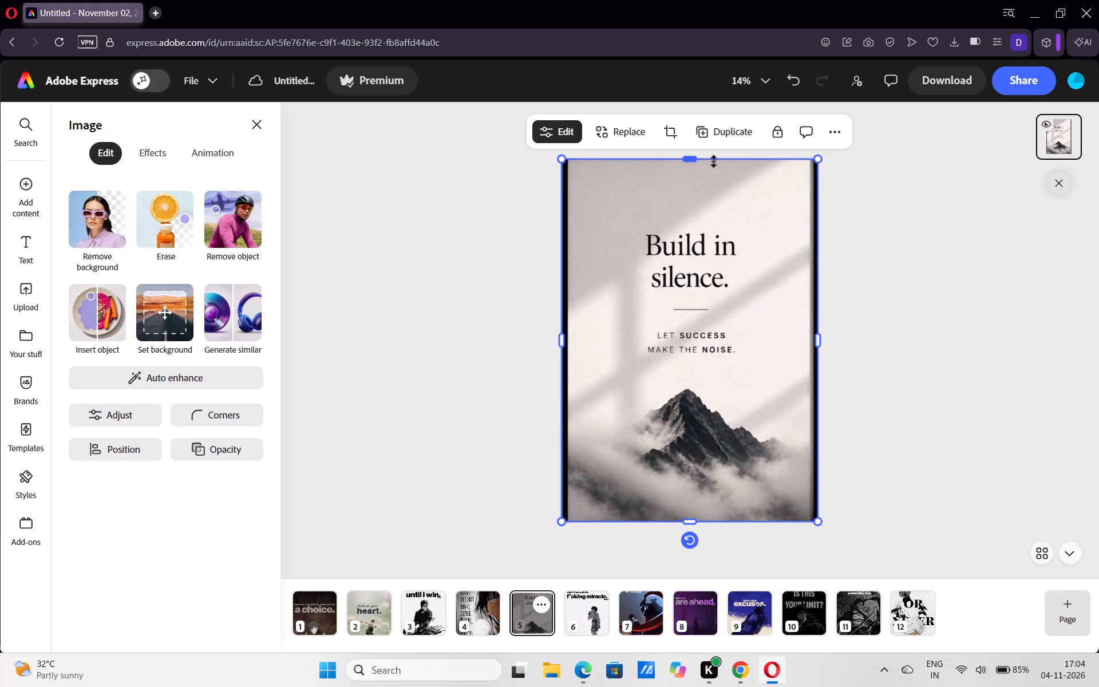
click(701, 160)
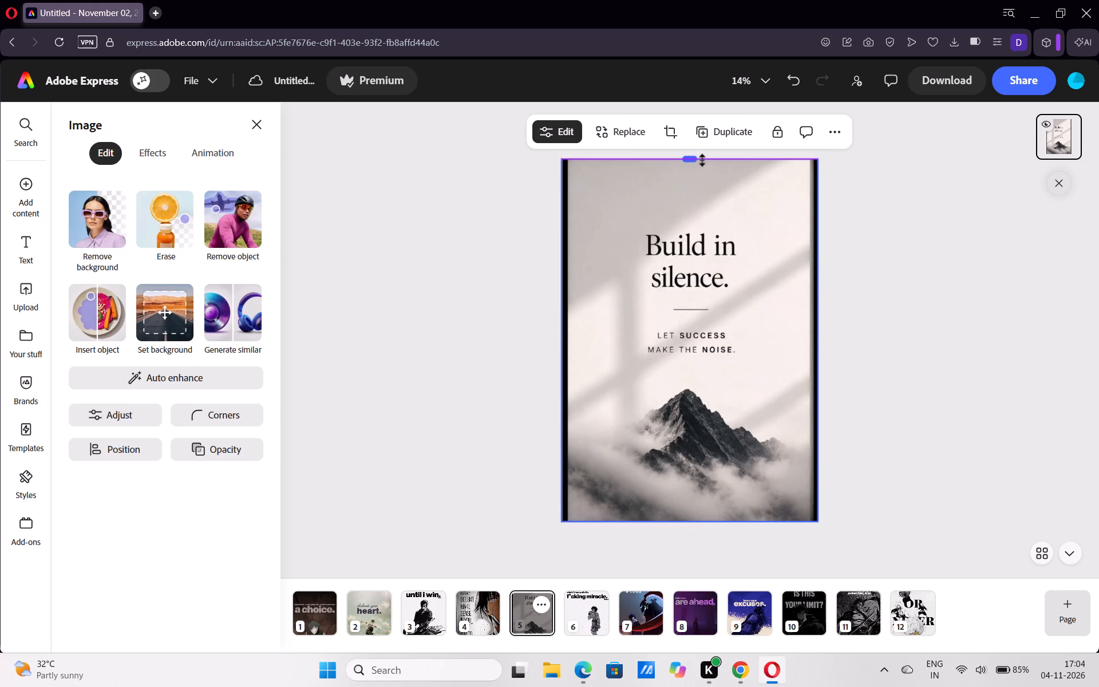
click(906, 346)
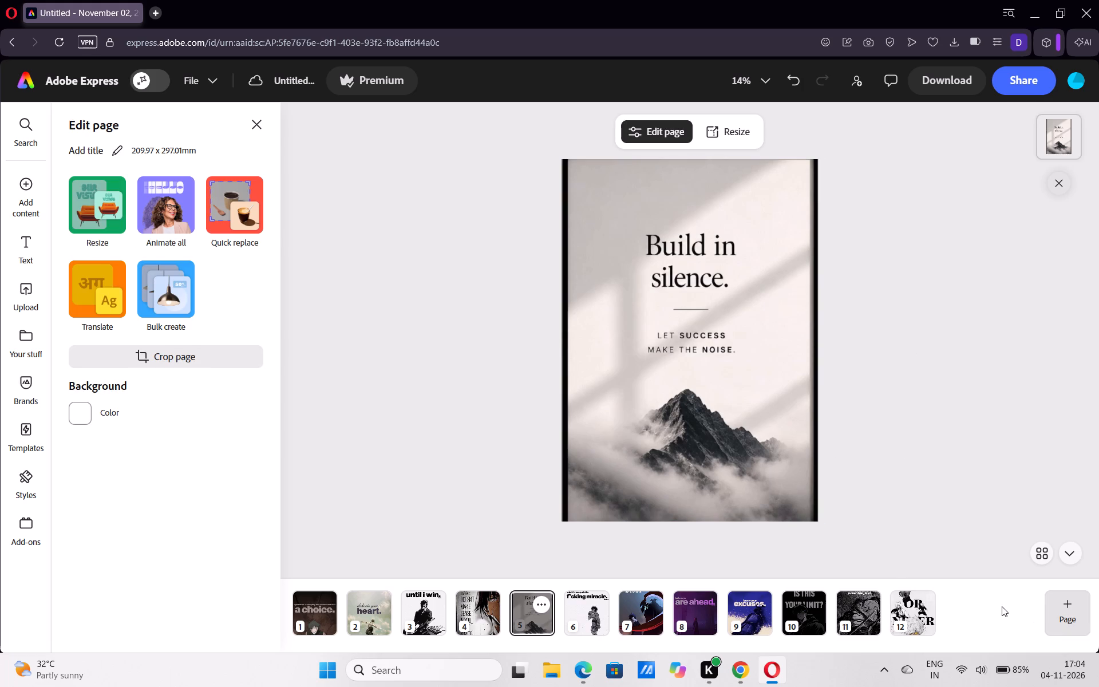
Add a blank page of the same size after the "Now or never" poster on page 12.
click(916, 599)
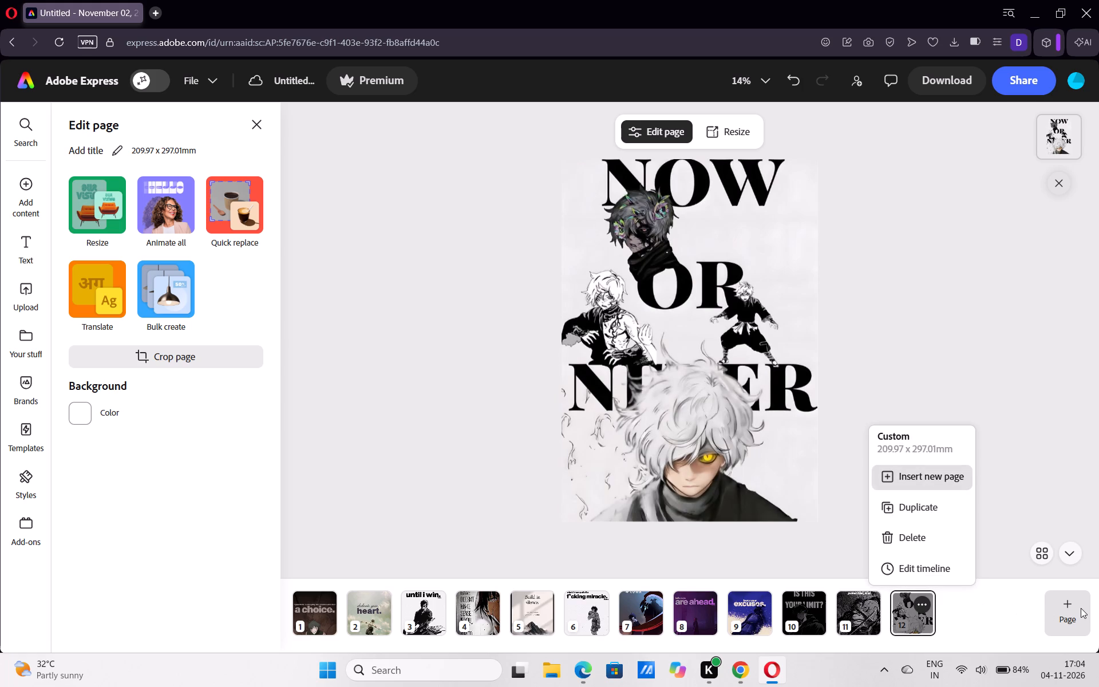
click(1082, 608)
click(1072, 614)
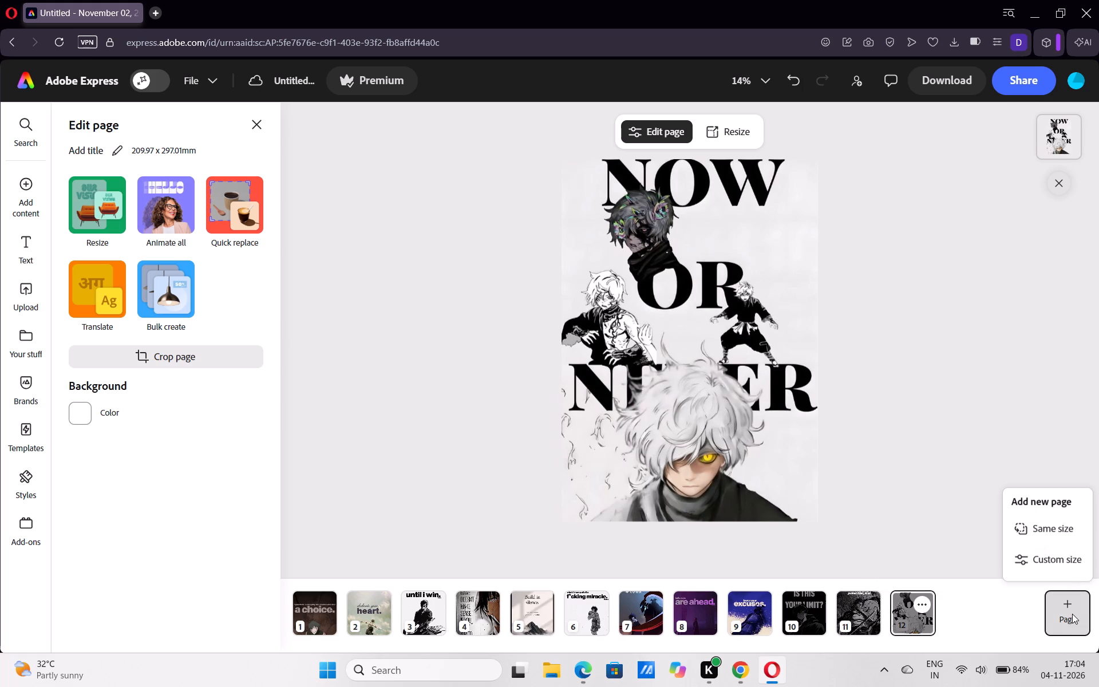
click(1054, 517)
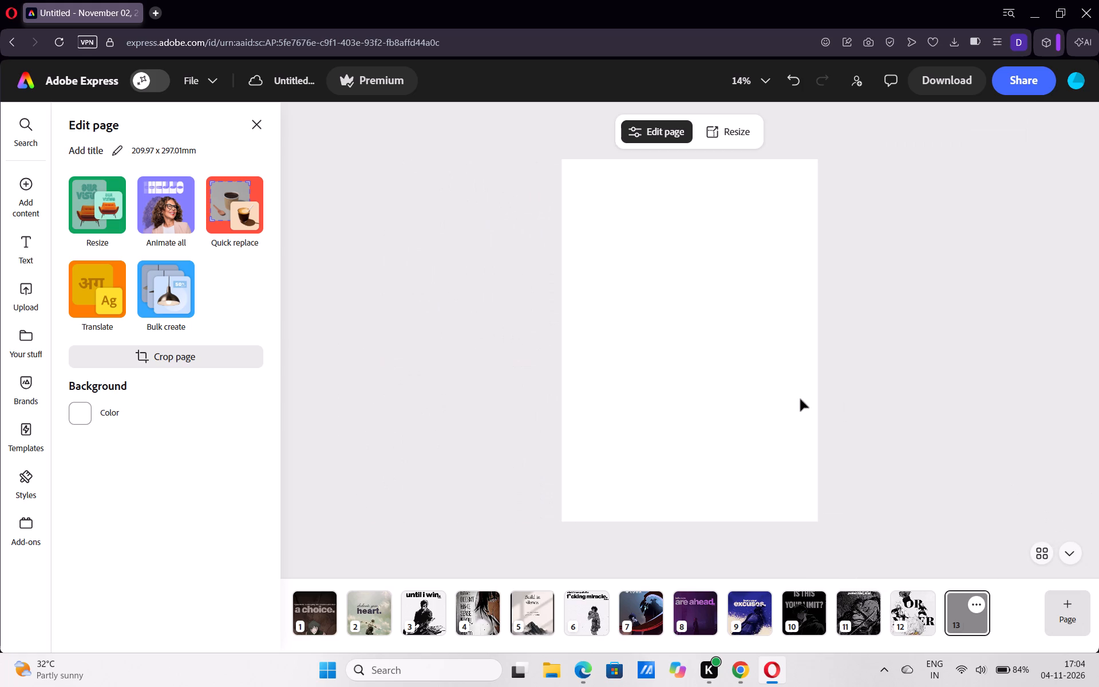
Upload the downloaded image din-1.jpg onto the blank page 13.
click(30, 299)
click(187, 169)
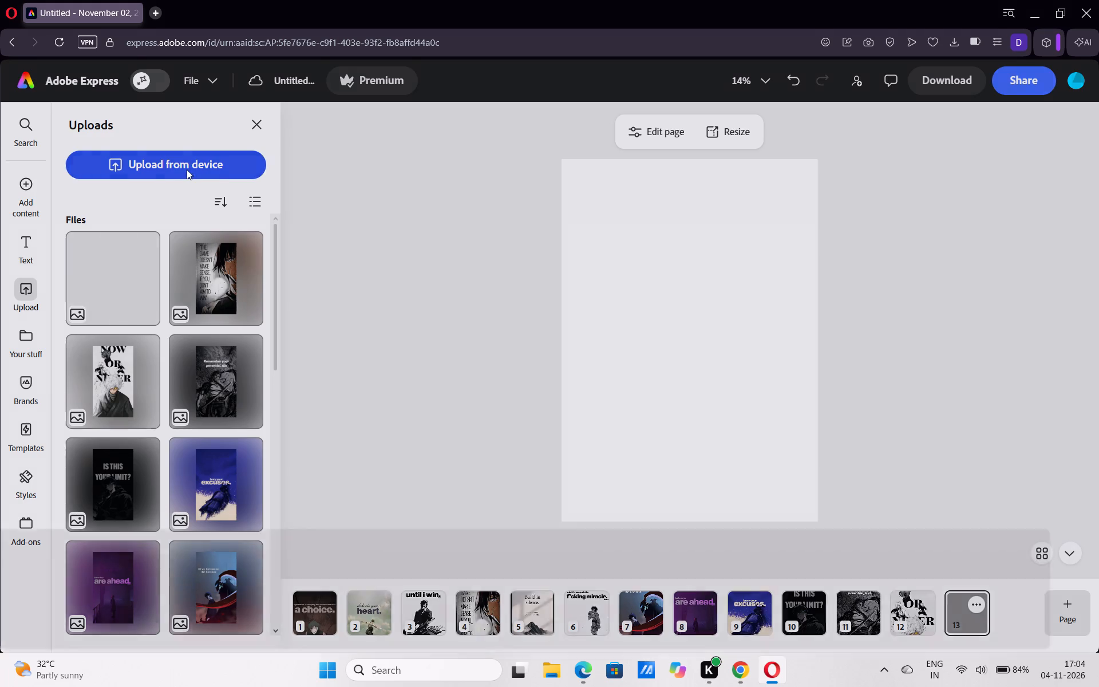
click(1054, 589)
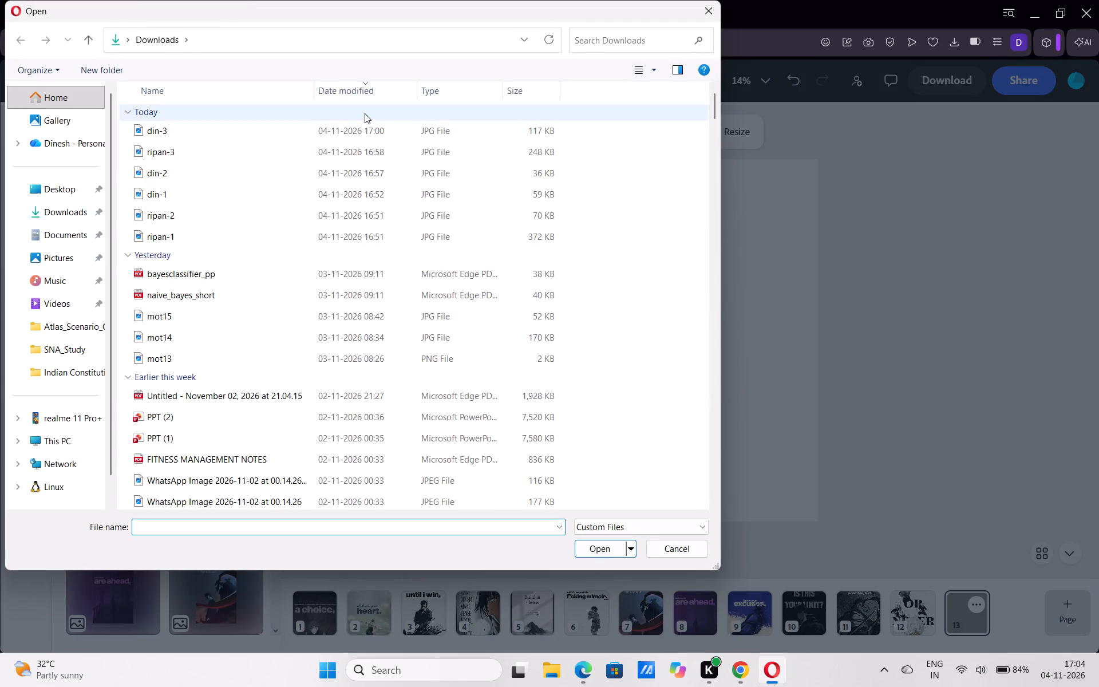
click(200, 194)
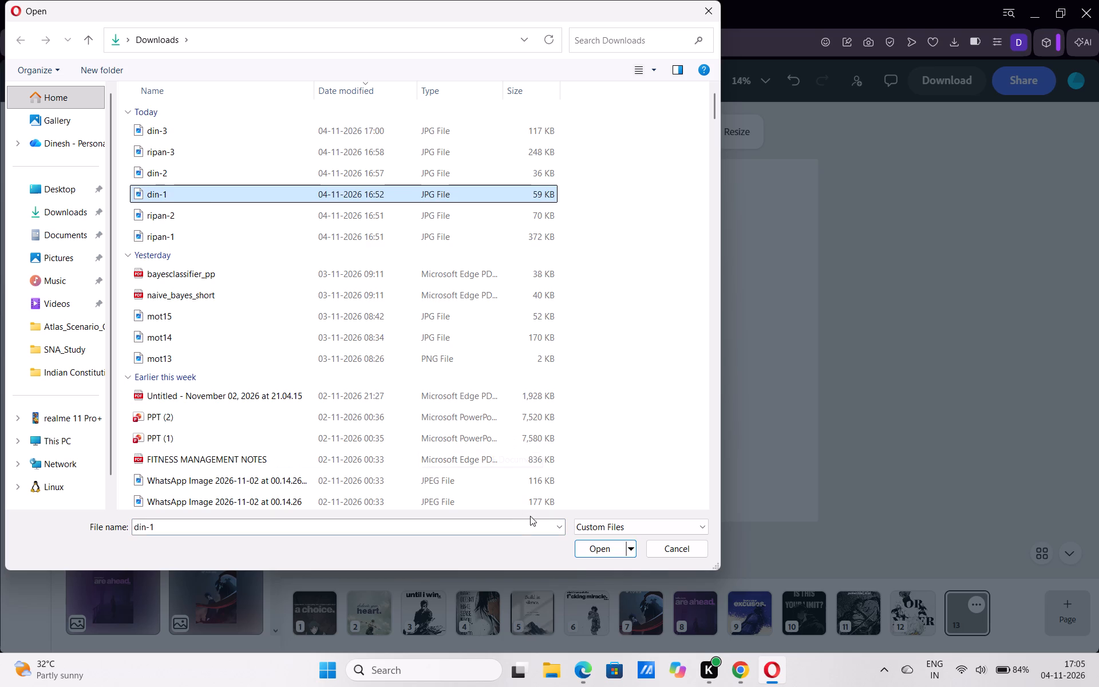
click(598, 552)
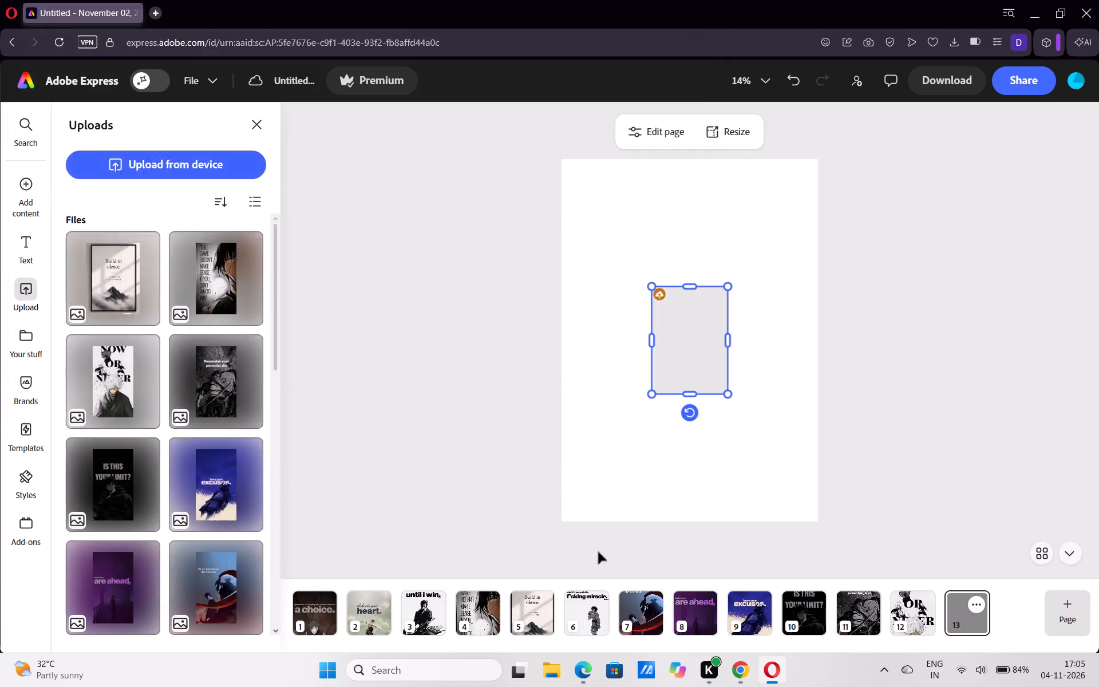
Enlarge the "If you don't fight, you can't win" poster from its corners until it nearly fills page 13, and centre it vertically.
drag(726, 393, 741, 420)
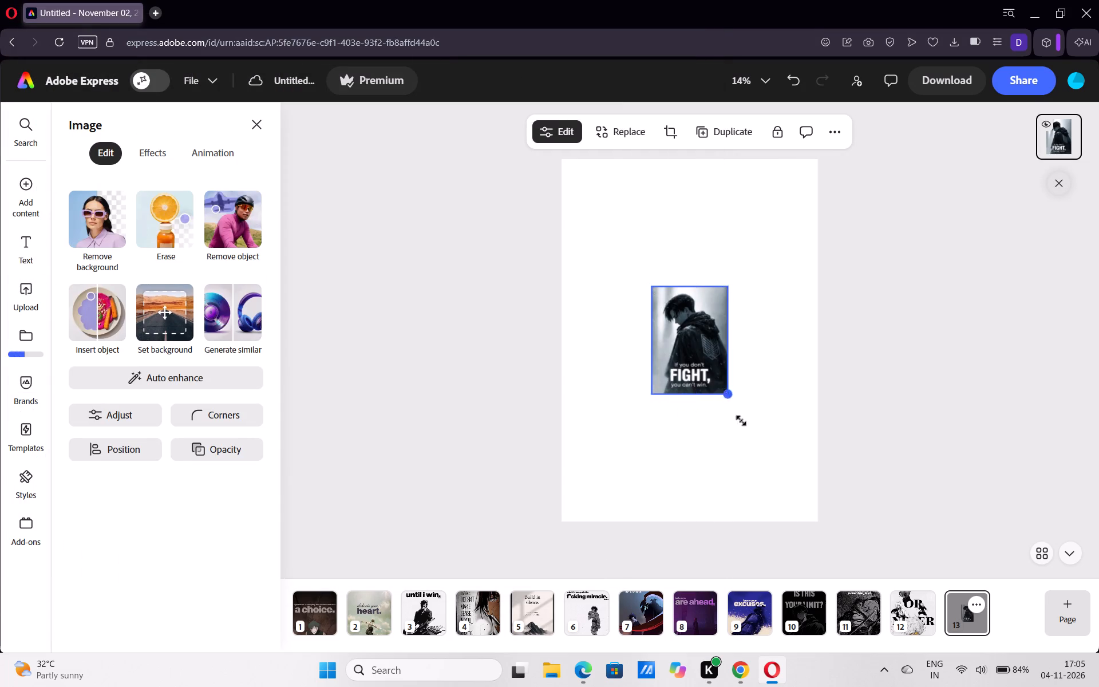
drag(741, 420, 793, 522)
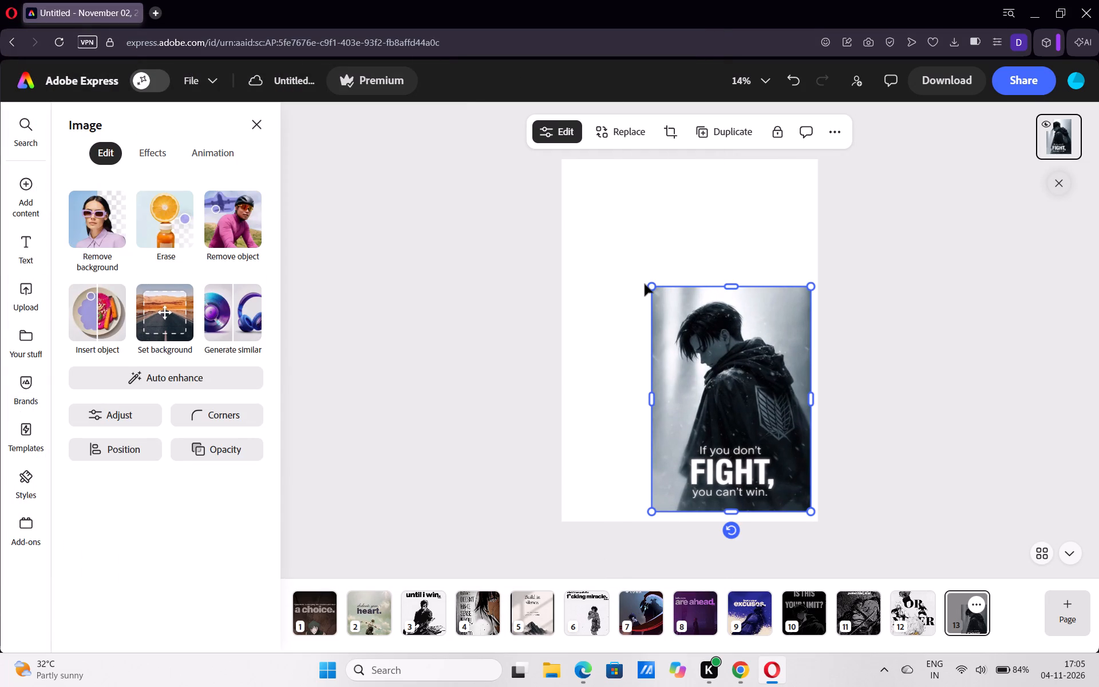
drag(645, 284, 652, 286)
click(685, 312)
drag(685, 312, 640, 254)
drag(602, 231, 583, 201)
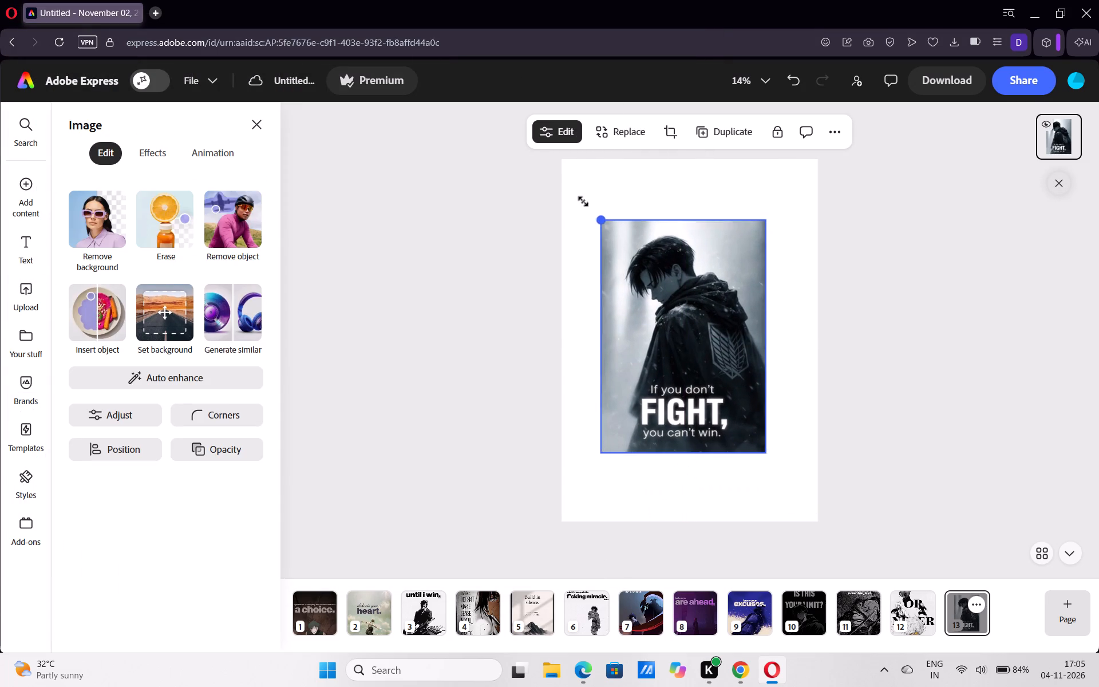
drag(583, 201, 568, 180)
drag(766, 453, 791, 479)
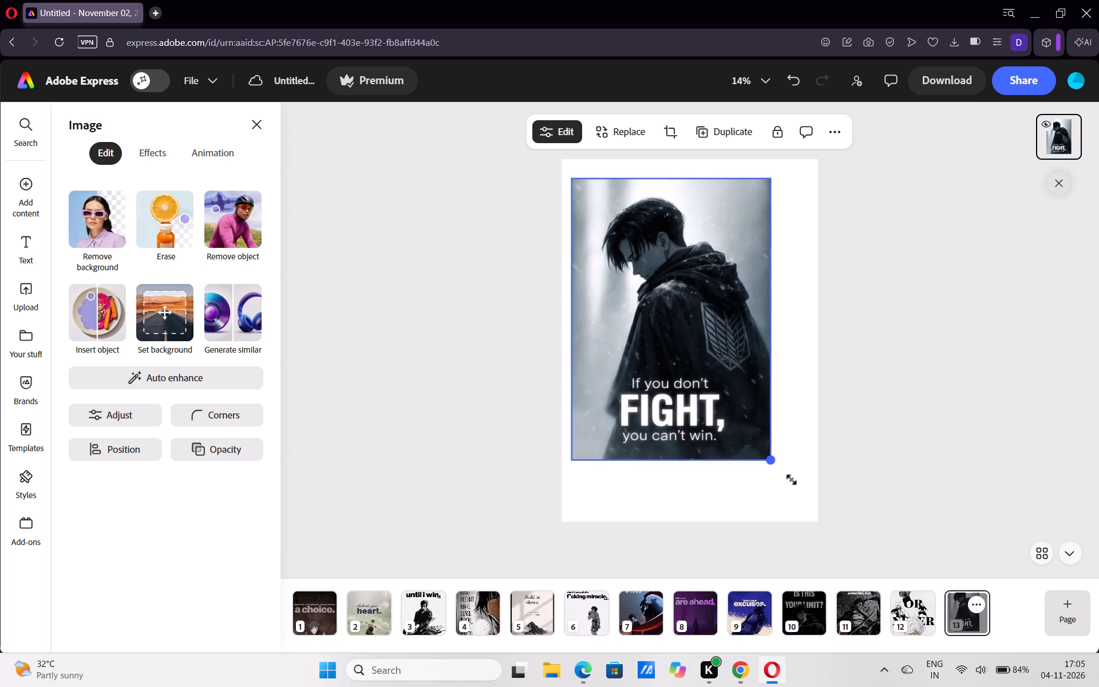
drag(791, 479, 820, 512)
drag(749, 397, 750, 390)
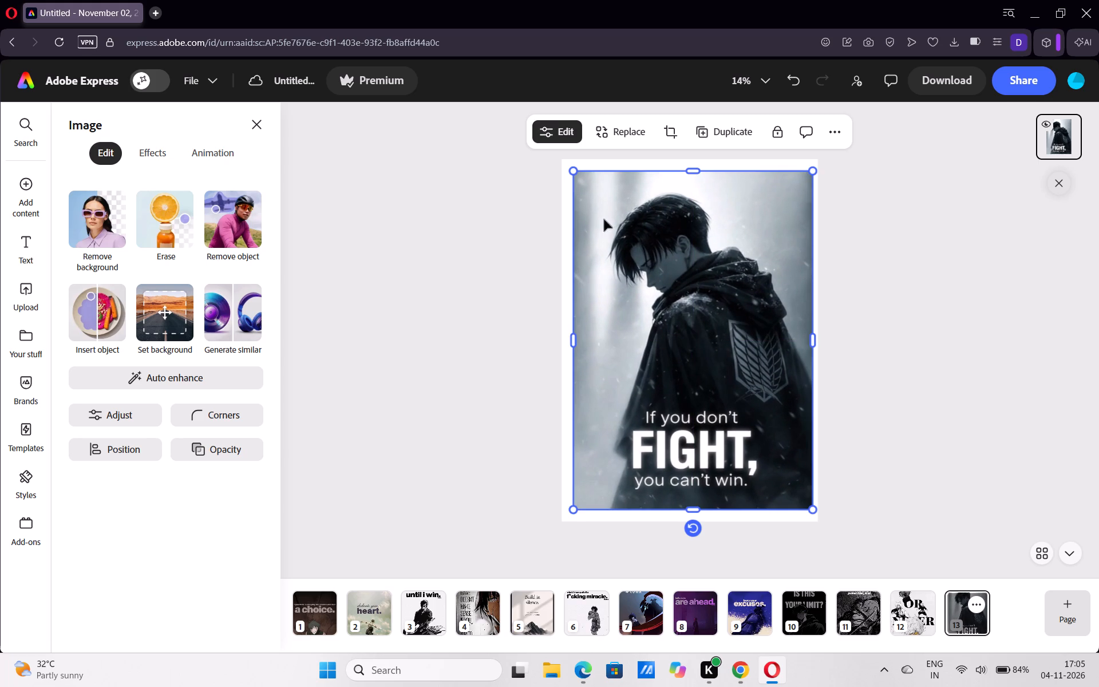
Stretch the poster's corners to the edges of page 13 so it fills the whole page, and deselect it.
drag(575, 172, 559, 164)
click(756, 465)
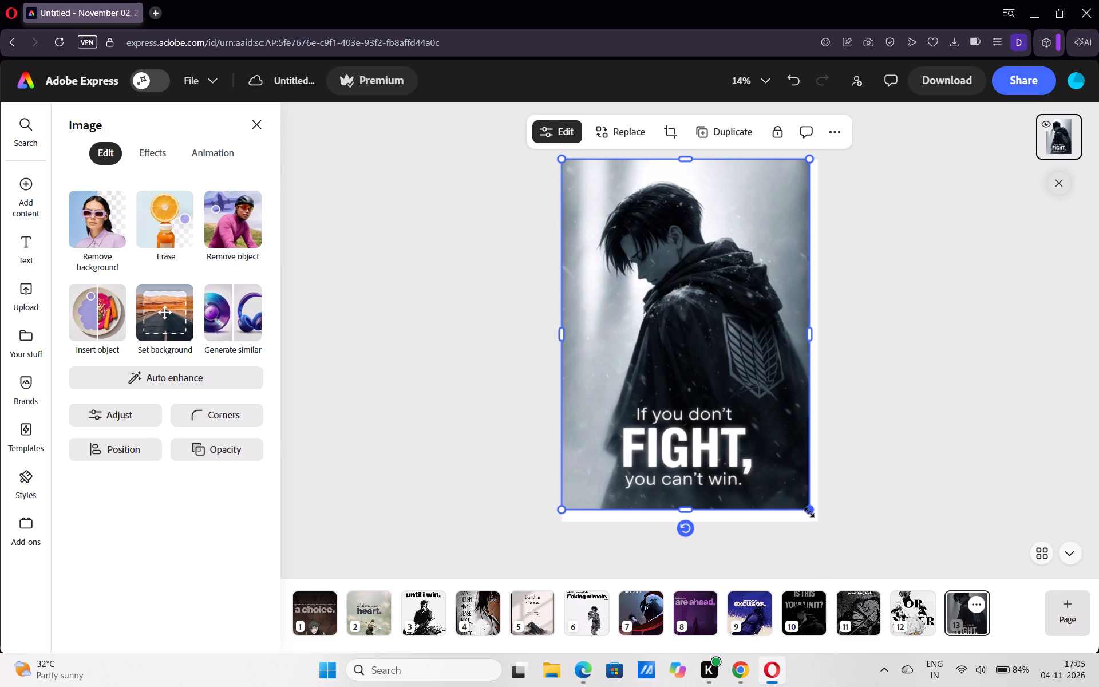
drag(809, 512, 815, 522)
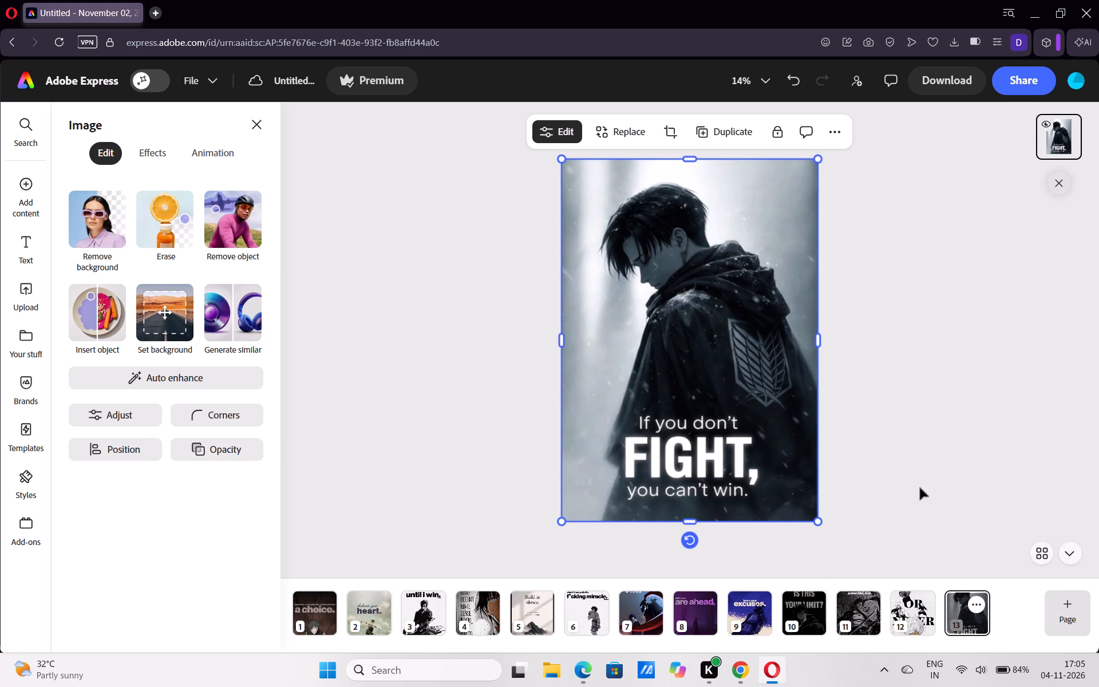
click(920, 488)
click(764, 335)
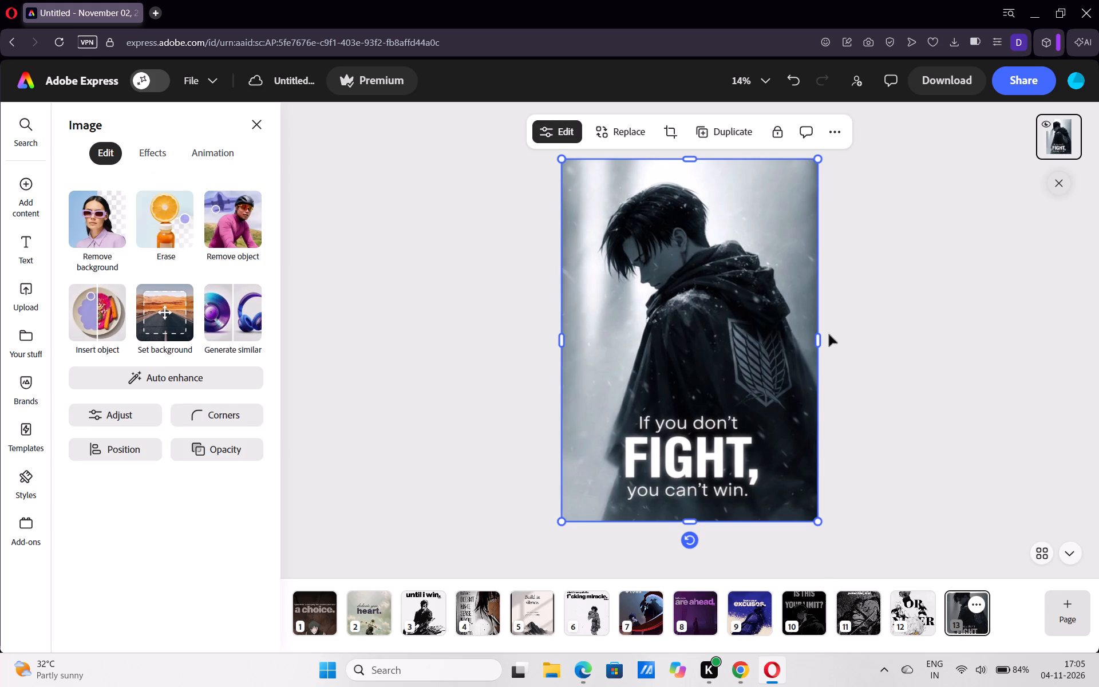
click(817, 341)
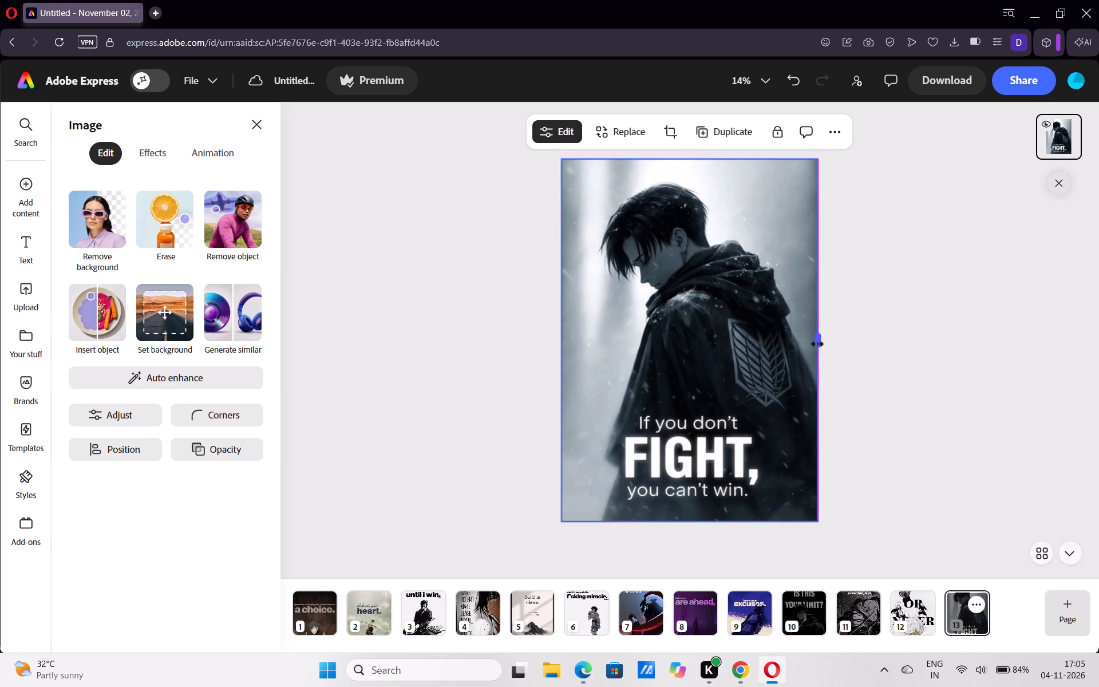
click(893, 380)
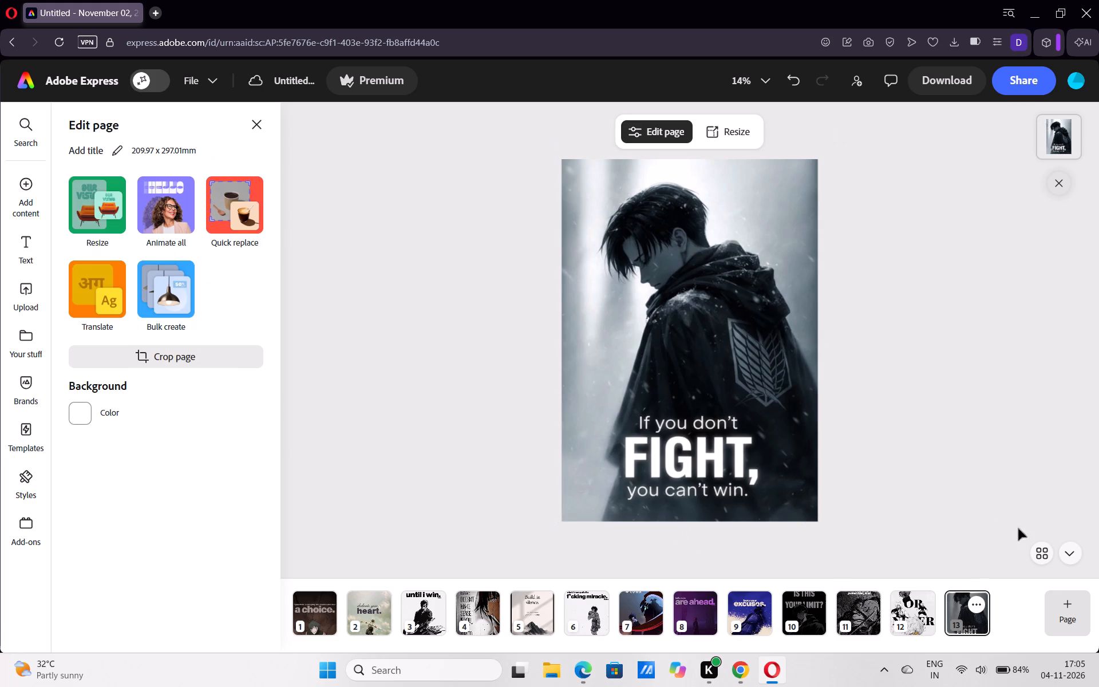
Add a blank page 14 of the same size.
click(1065, 617)
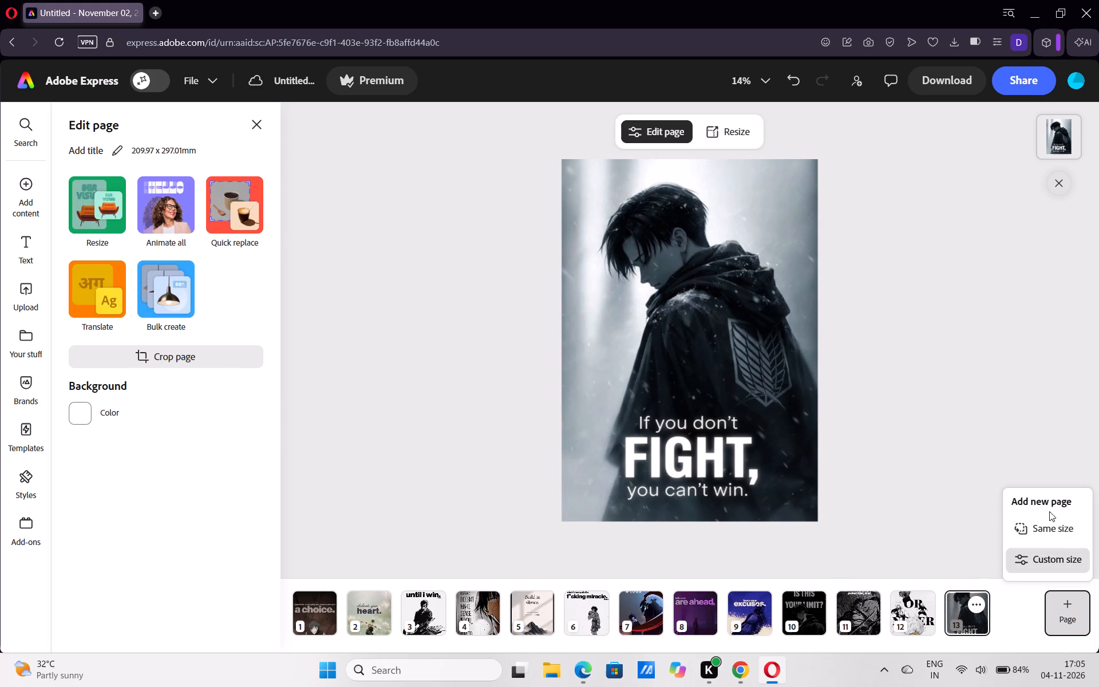
click(1055, 528)
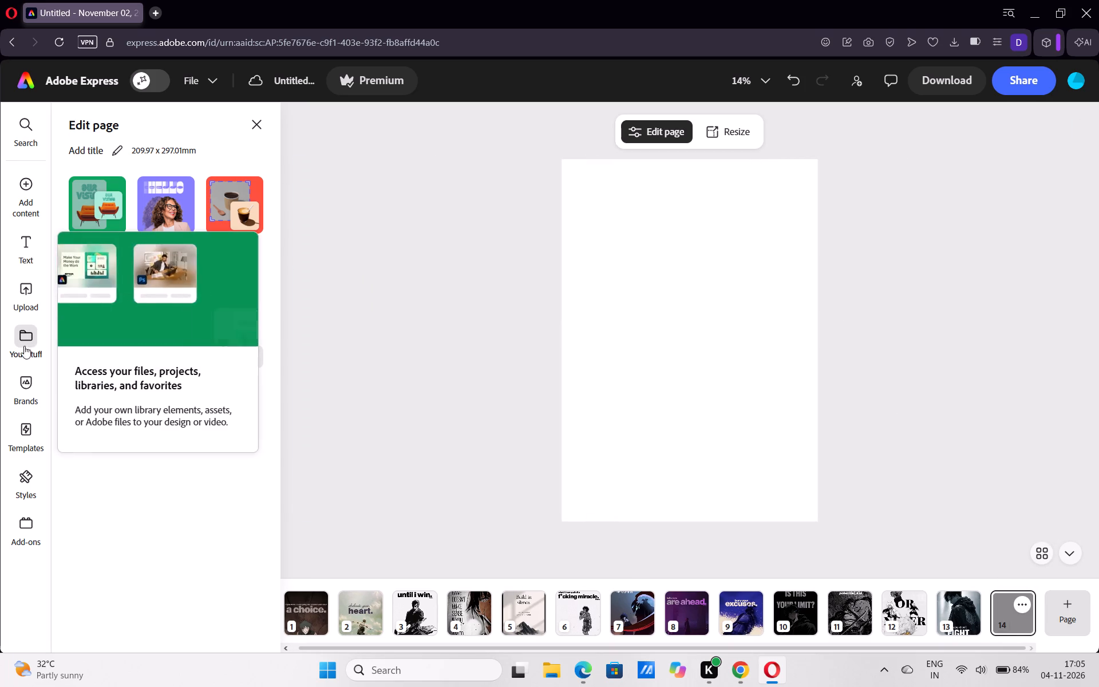
Upload the downloaded image din-2.jpg onto the blank page 14.
click(29, 283)
click(157, 163)
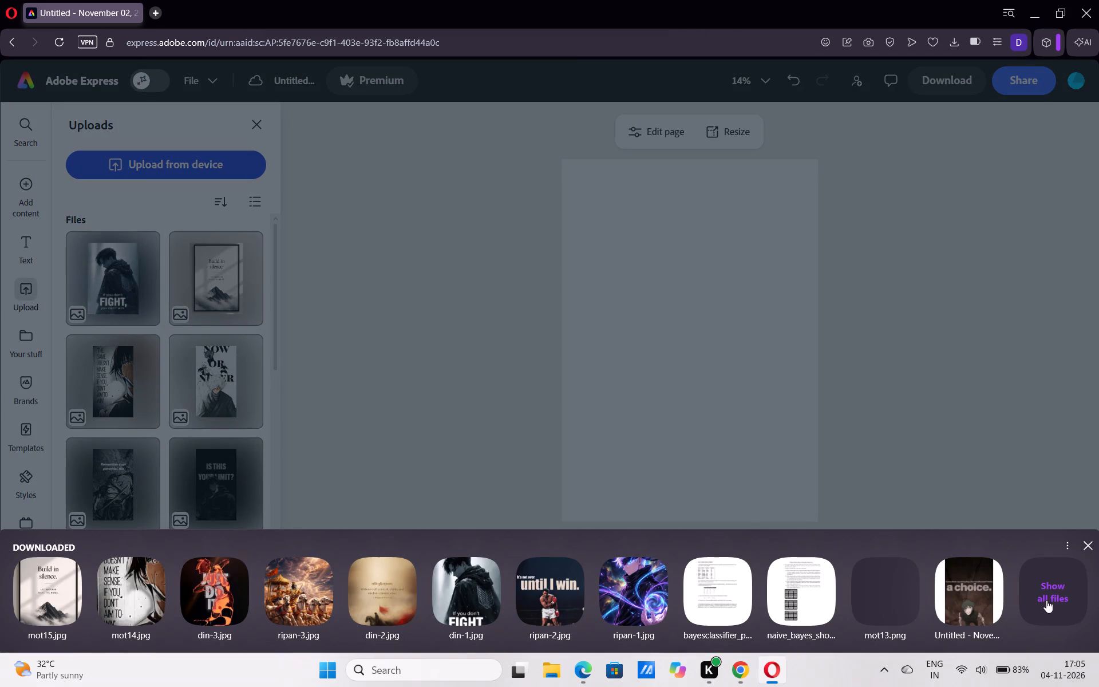
click(1047, 600)
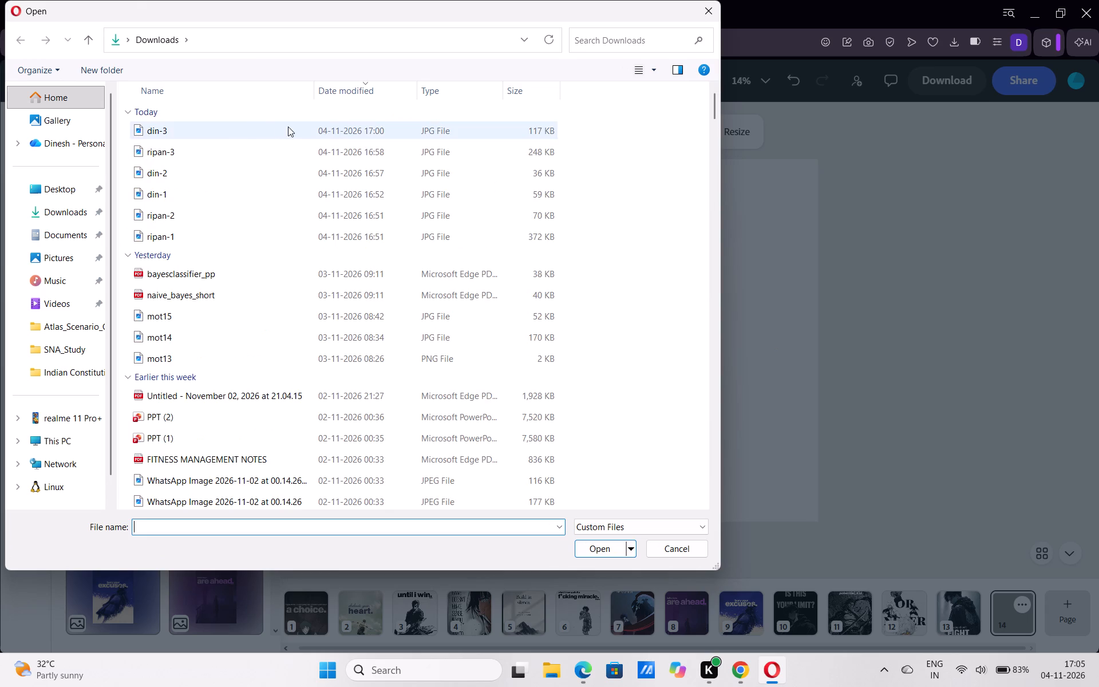
click(197, 169)
click(592, 552)
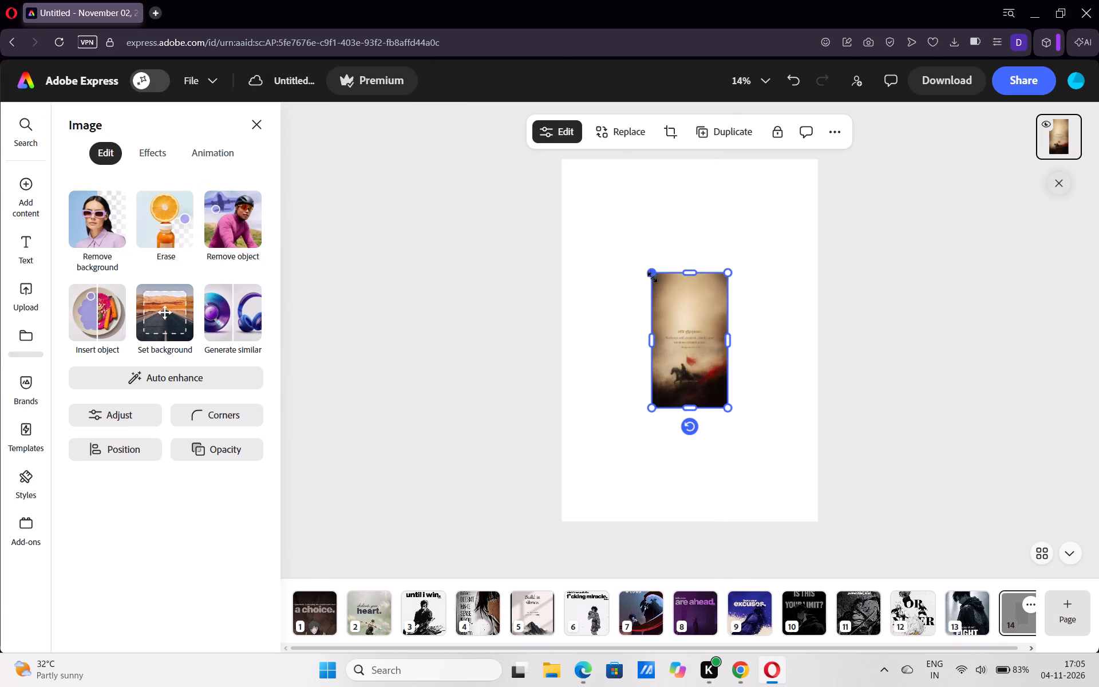
Enlarge the Bhagavad Gita horse-rider poster on page 14 from its corners and centre it vertically on the page.
drag(649, 271, 572, 186)
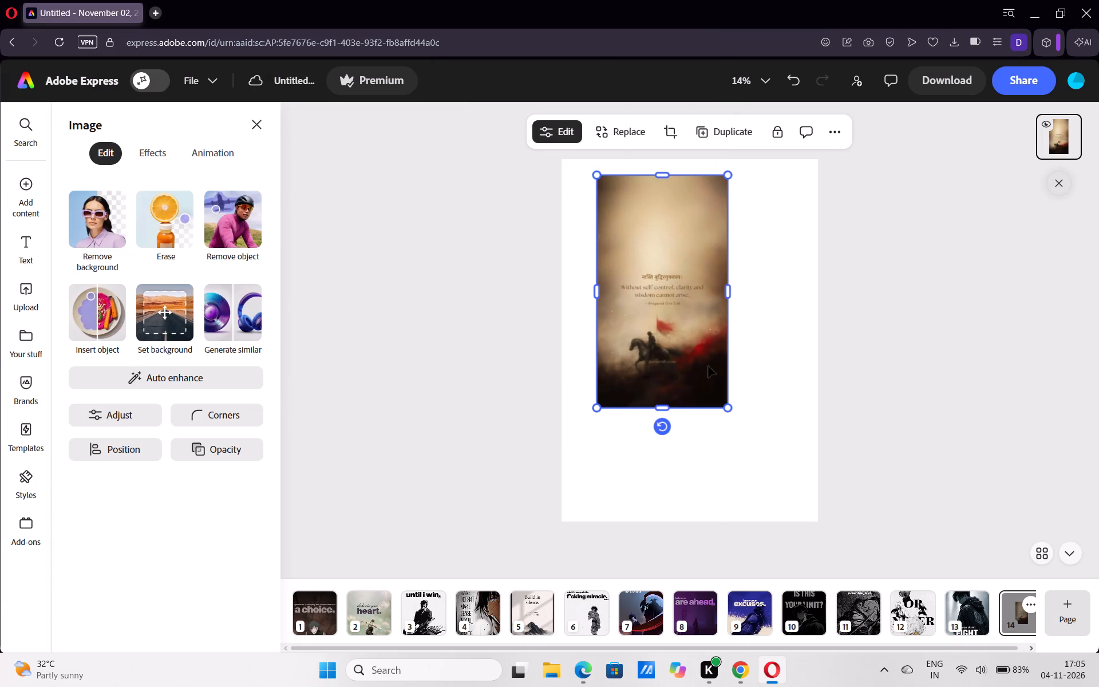
drag(700, 361, 736, 400)
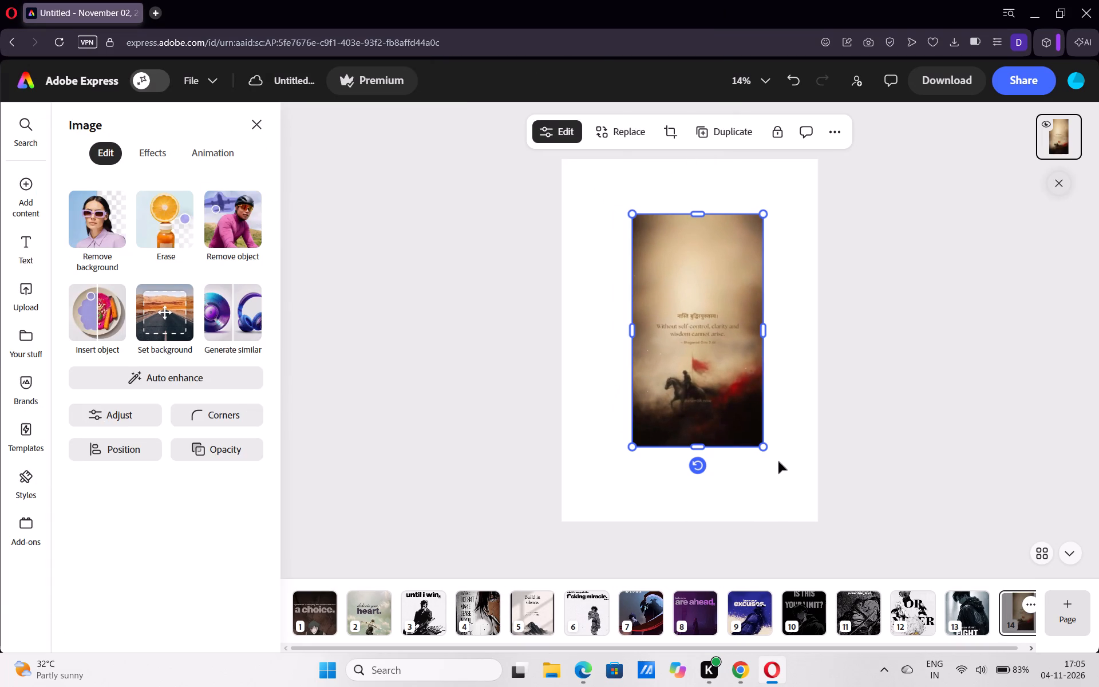
click(759, 441)
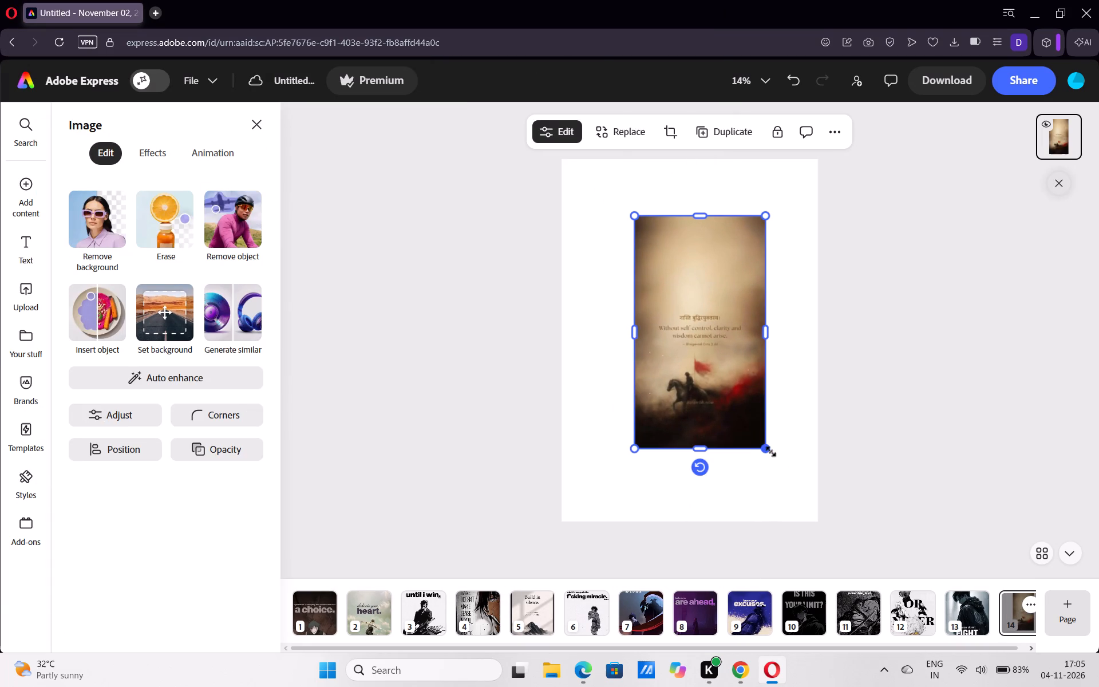
drag(770, 451, 811, 515)
drag(706, 312, 676, 293)
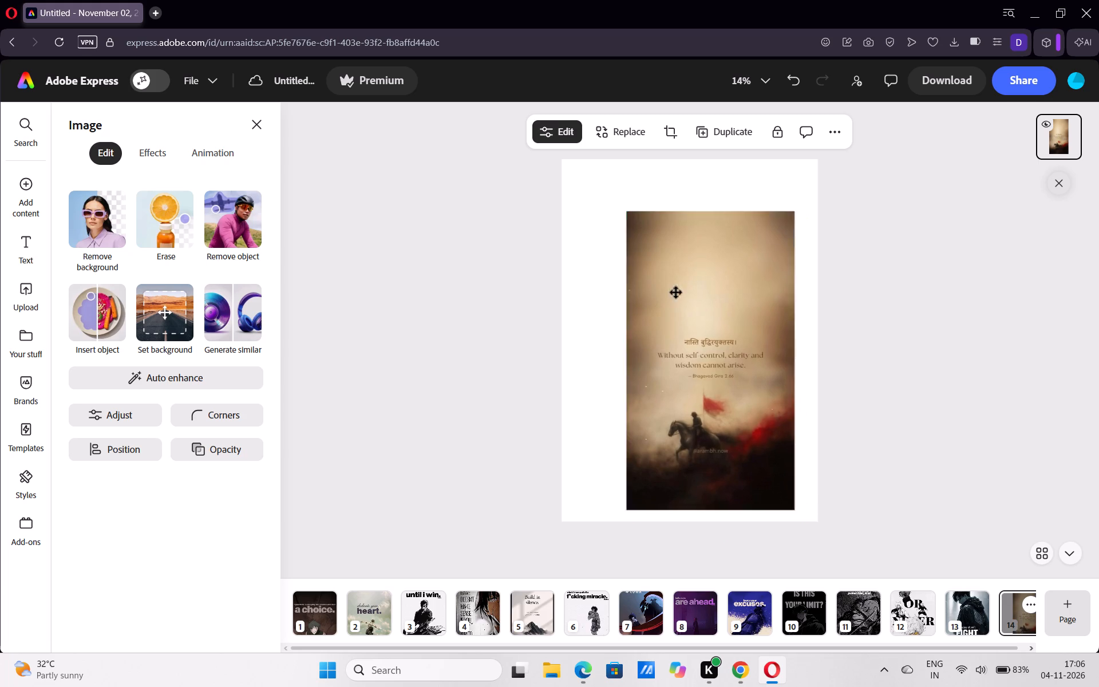
drag(676, 293, 675, 282)
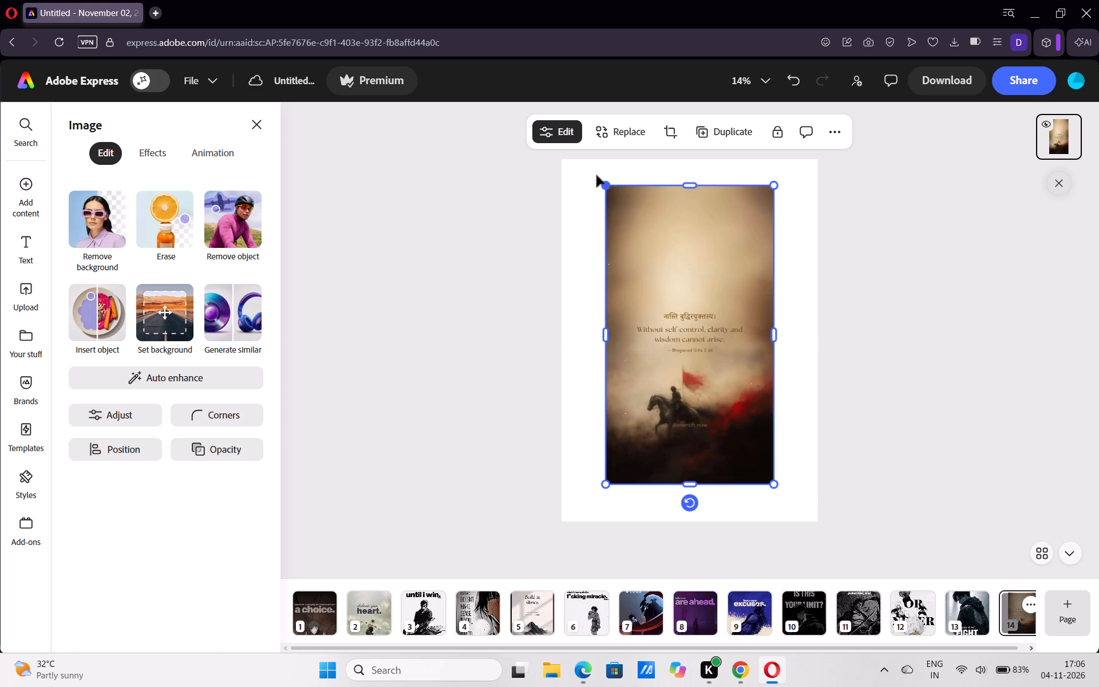
drag(606, 184, 563, 174)
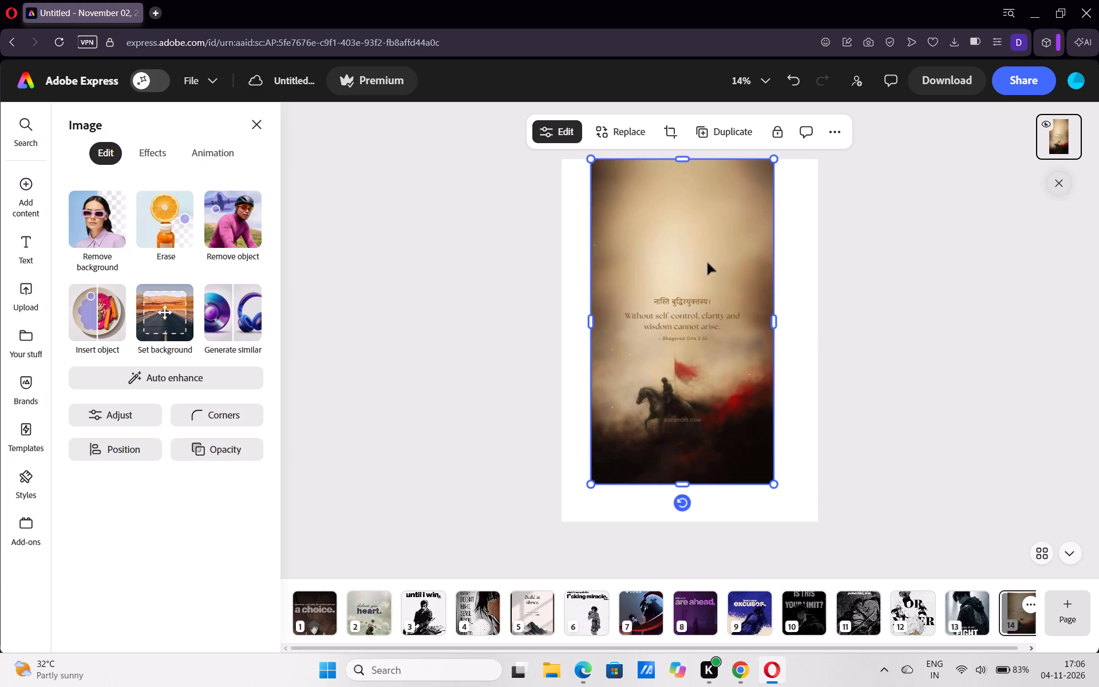
drag(707, 263, 707, 279)
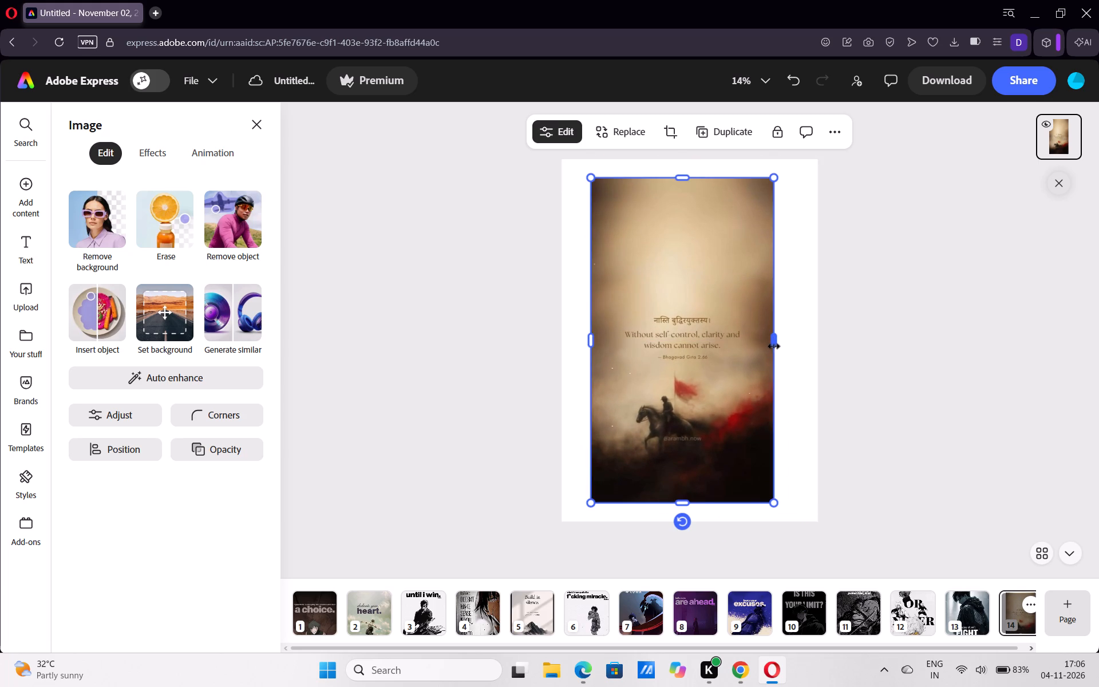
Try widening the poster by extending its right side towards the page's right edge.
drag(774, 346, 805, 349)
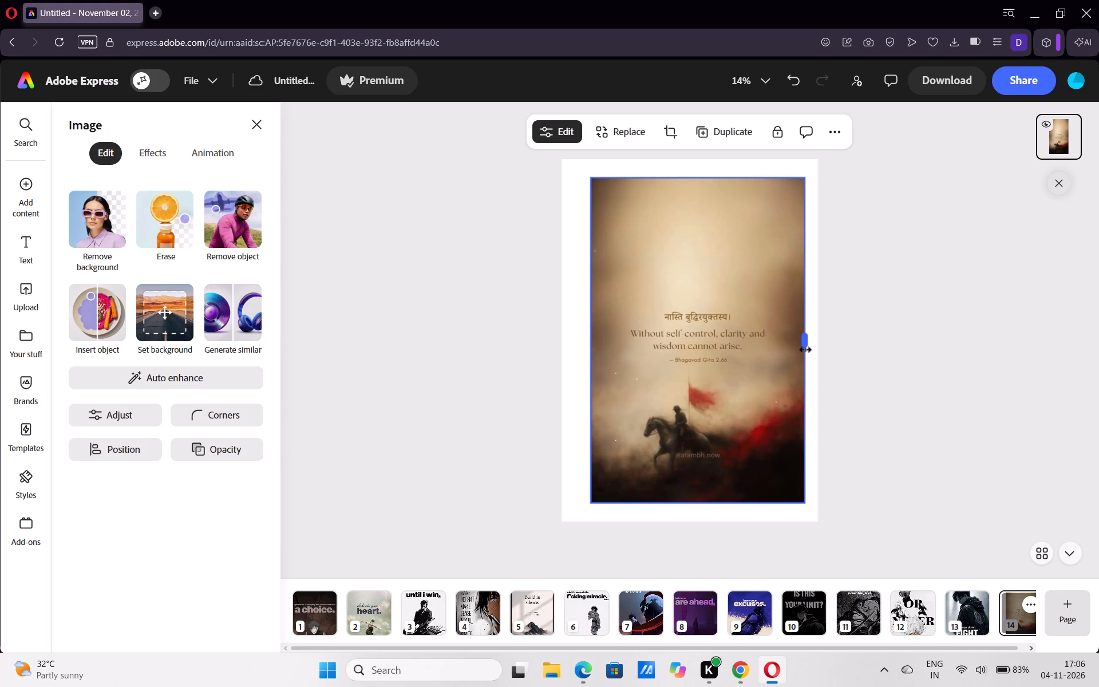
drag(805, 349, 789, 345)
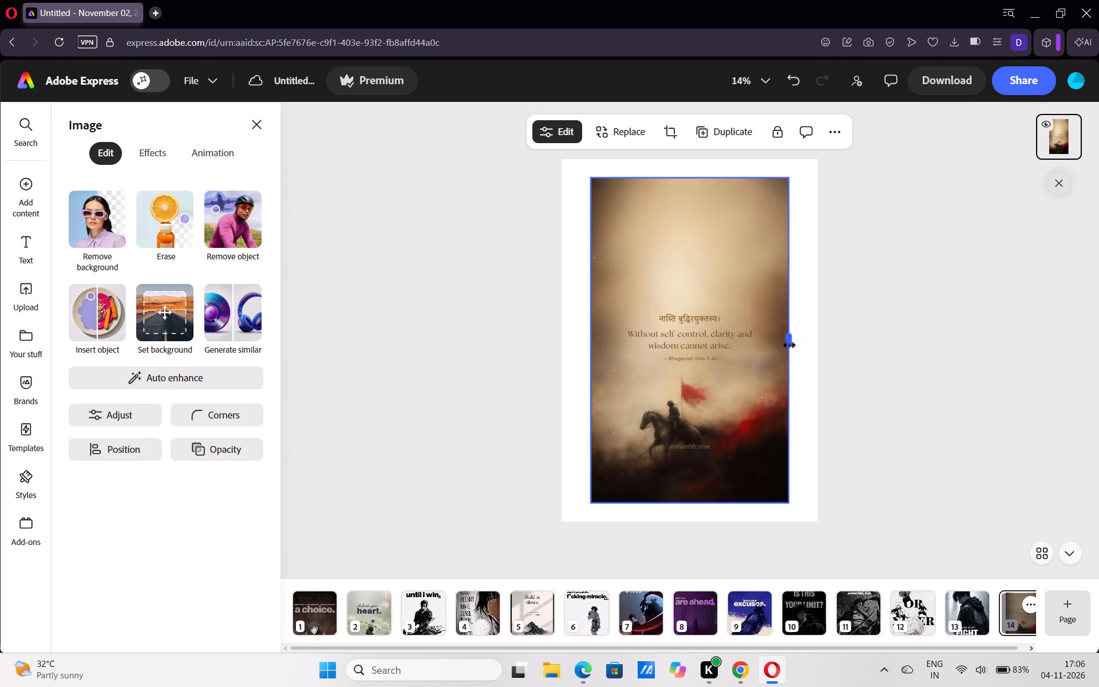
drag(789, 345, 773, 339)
Extend the poster to the top and bottom edges of page 14 so it spans the full page height.
drag(680, 176, 673, 156)
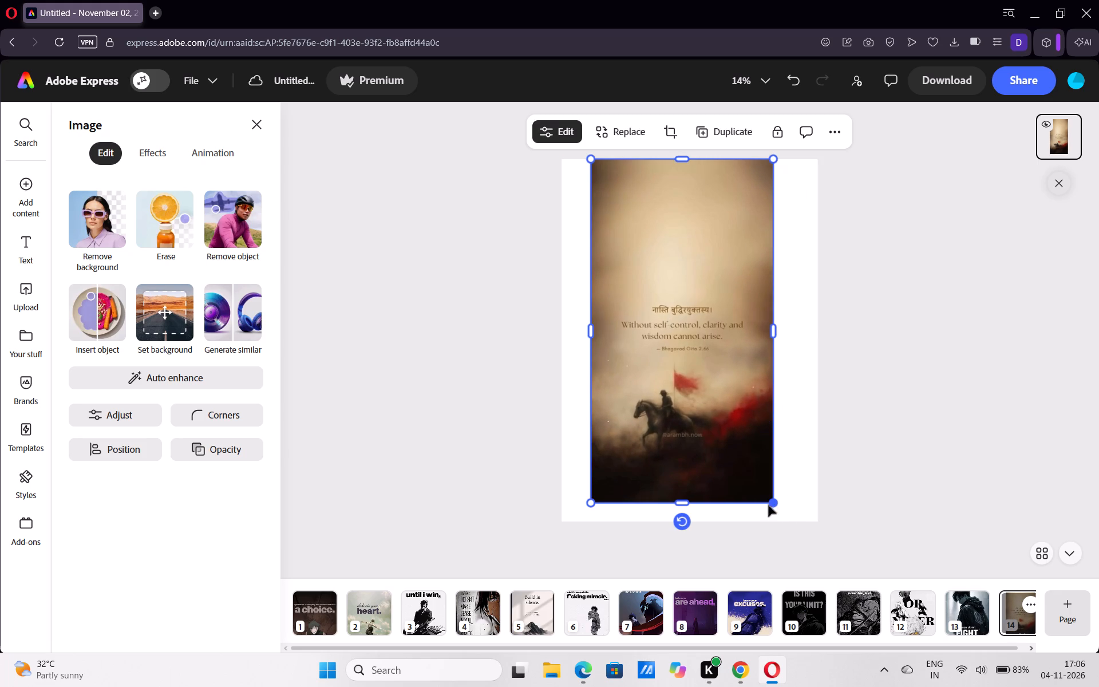
drag(773, 503, 796, 519)
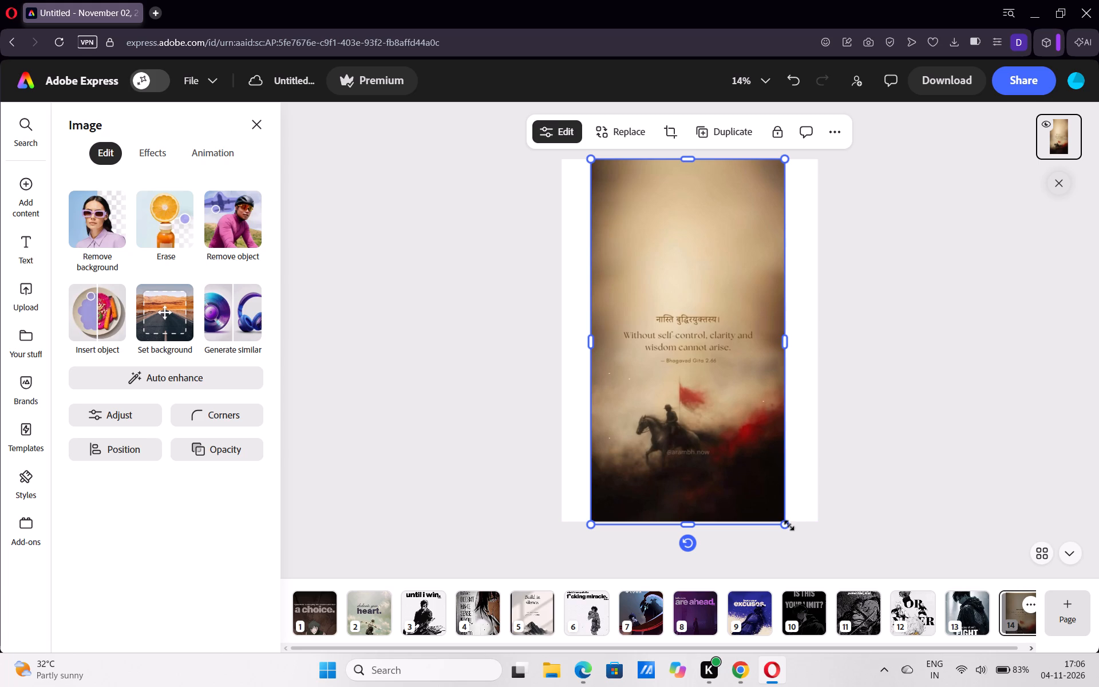
click(785, 531)
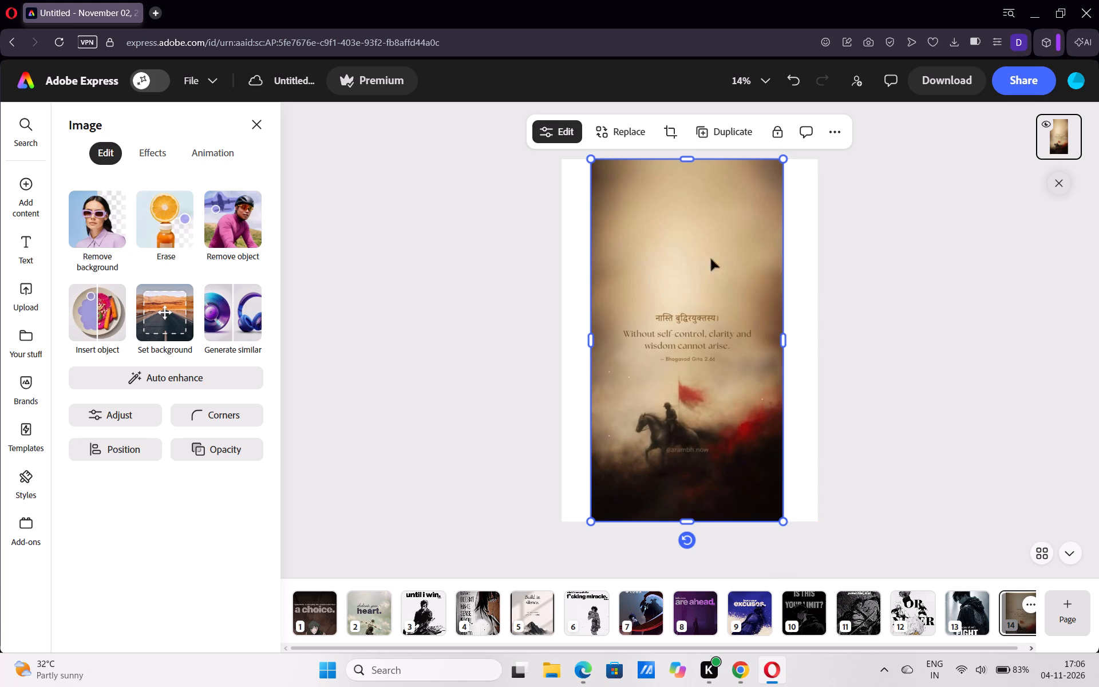
Widen the horse-rider poster on page 14 to the page's left and right edges so it spans the full page width.
drag(781, 338, 815, 344)
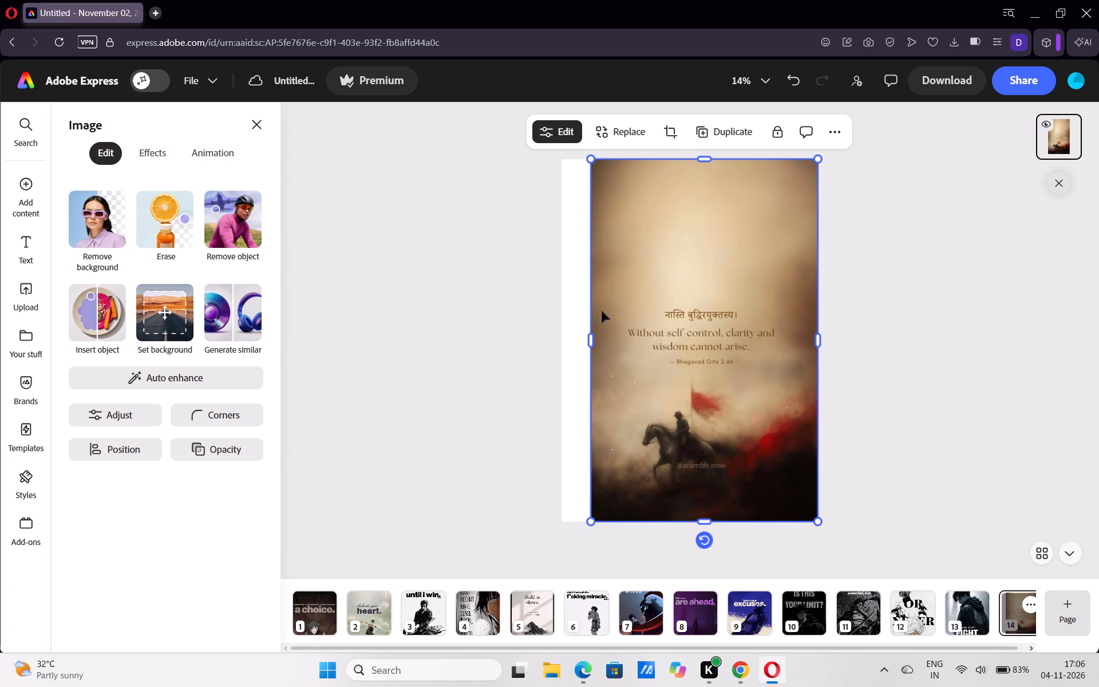
drag(591, 325, 559, 325)
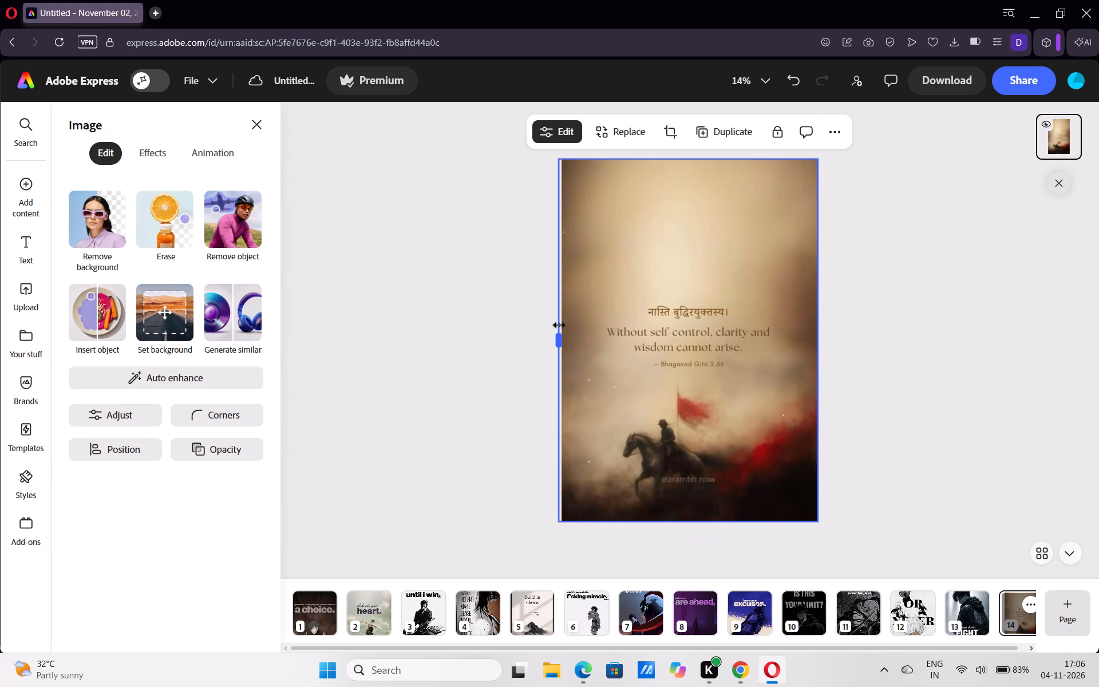
drag(559, 325, 563, 326)
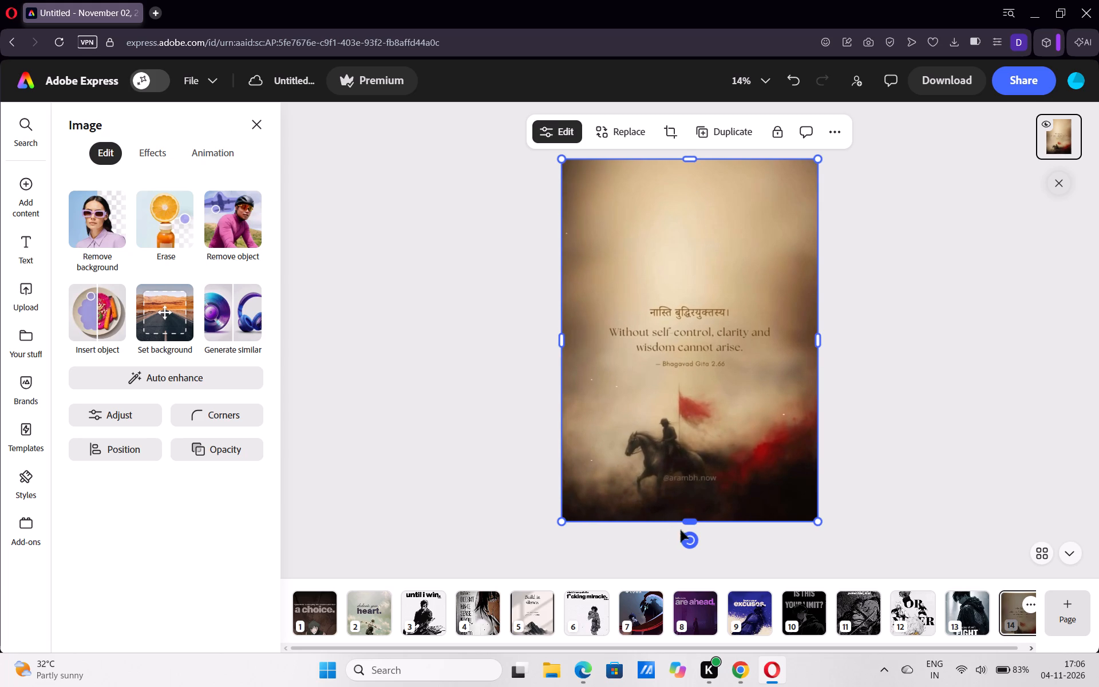
Shift the horse-rider poster upward on page 14, extend its bottom to the page's lower edge and trim its top to the upper edge.
drag(698, 342, 695, 313)
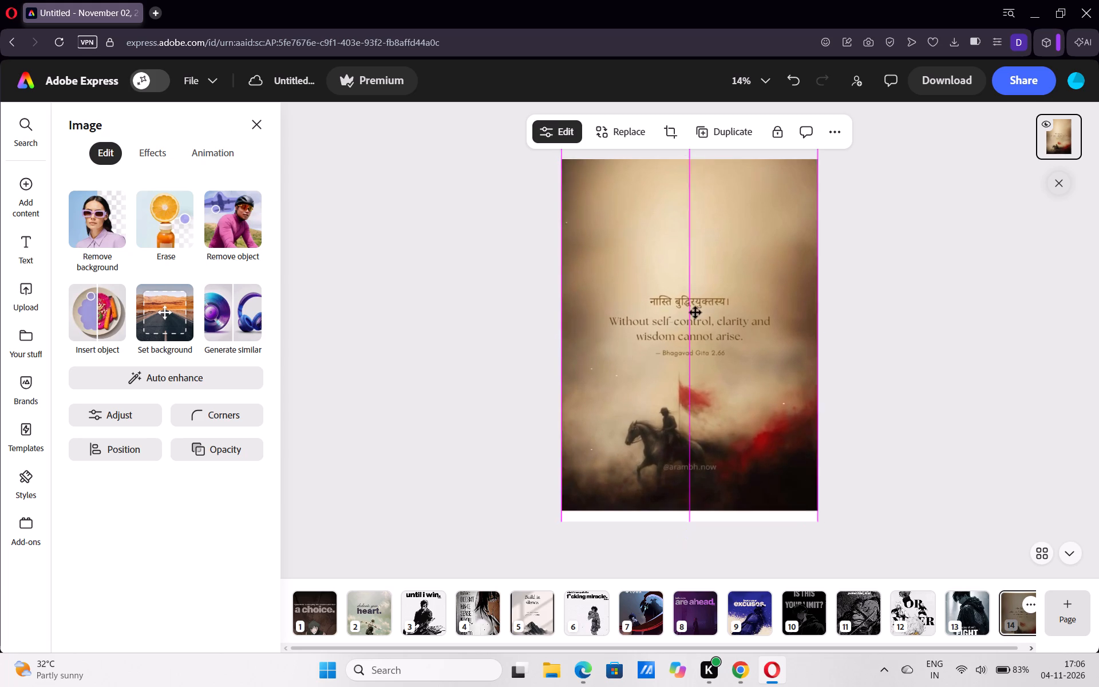
drag(695, 313, 699, 311)
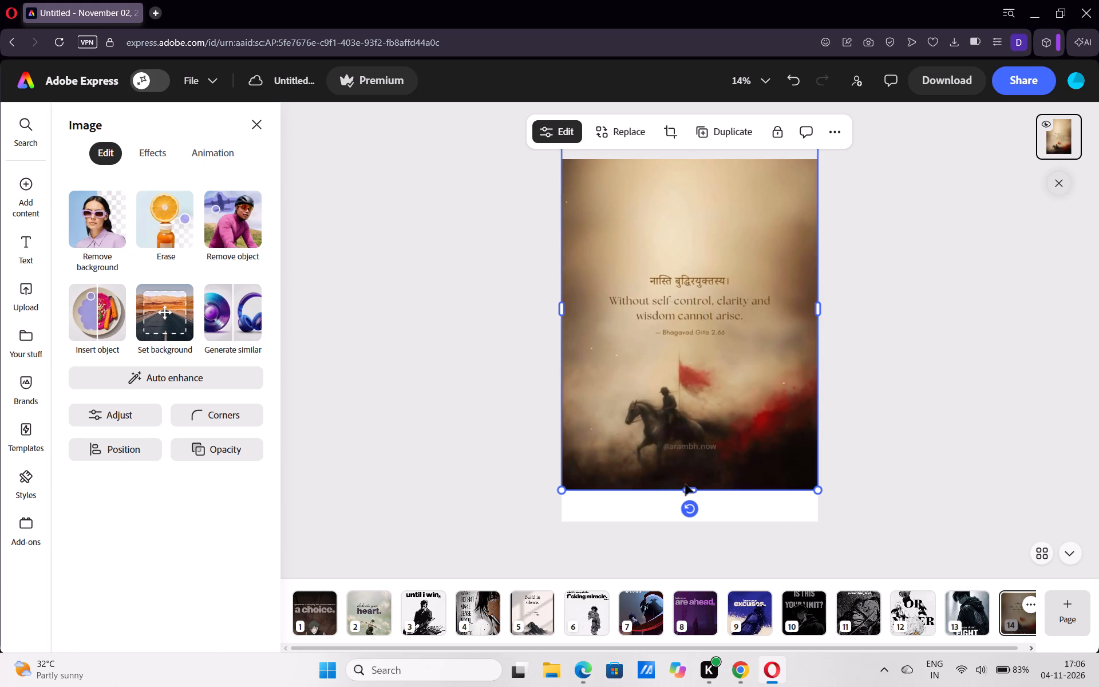
drag(689, 487, 697, 520)
click(922, 511)
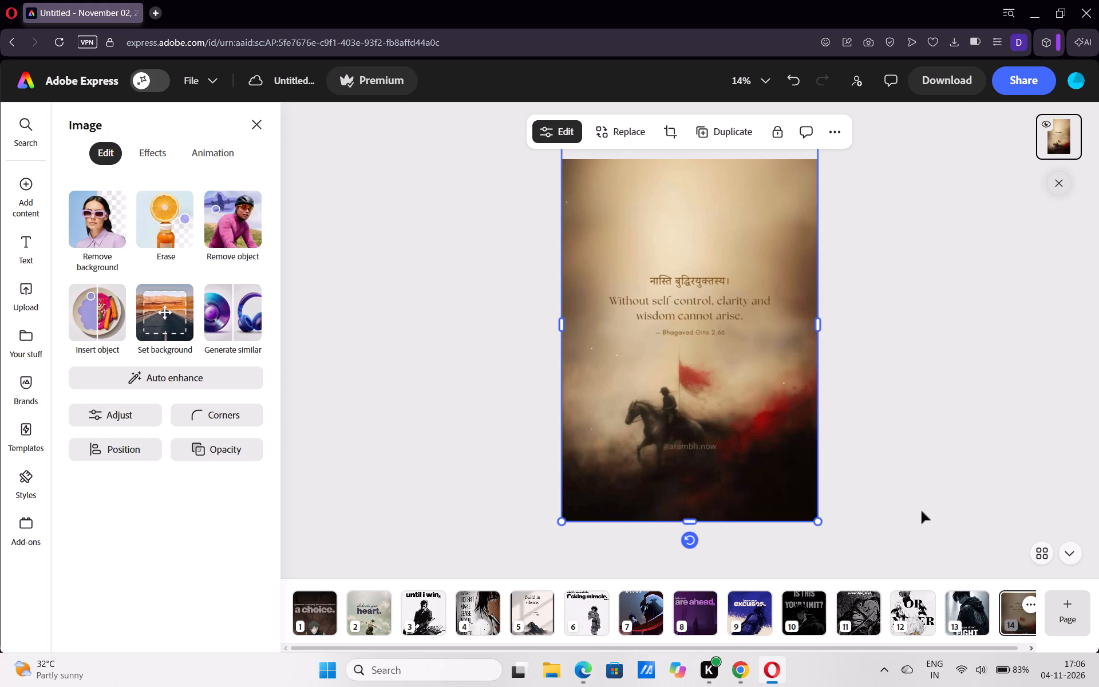
click(706, 308)
drag(879, 216, 879, 264)
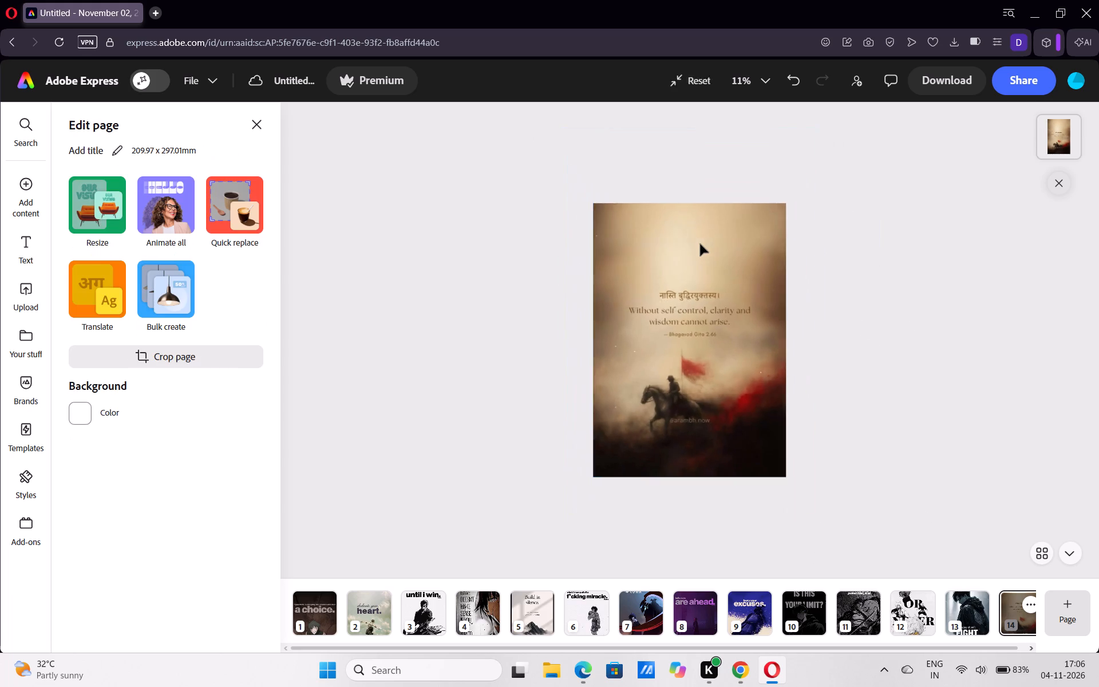
click(823, 273)
click(731, 270)
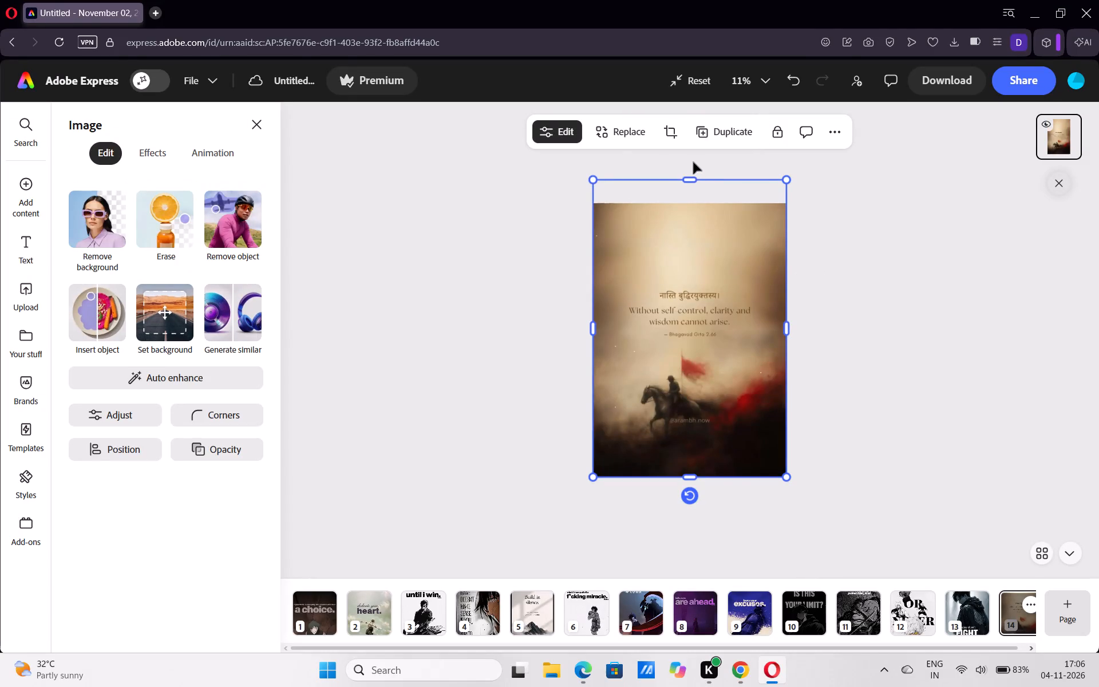
drag(683, 180, 683, 203)
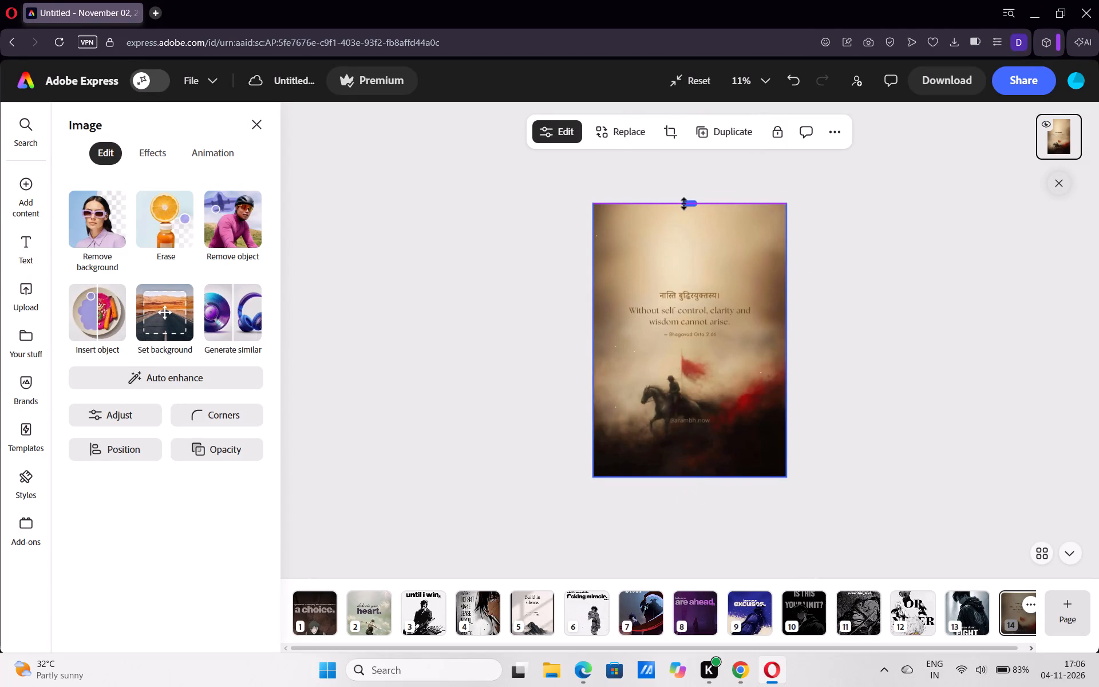
drag(683, 203, 683, 204)
click(911, 370)
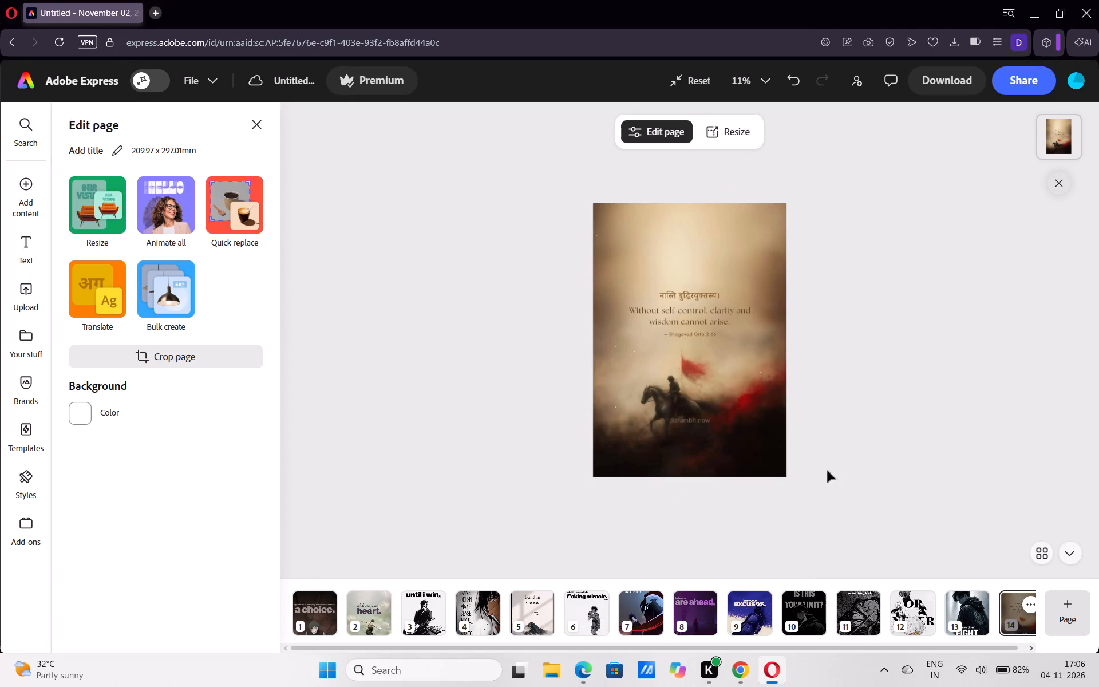
Add a blank page 15 of the same size after the horse-rider poster page.
click(1065, 613)
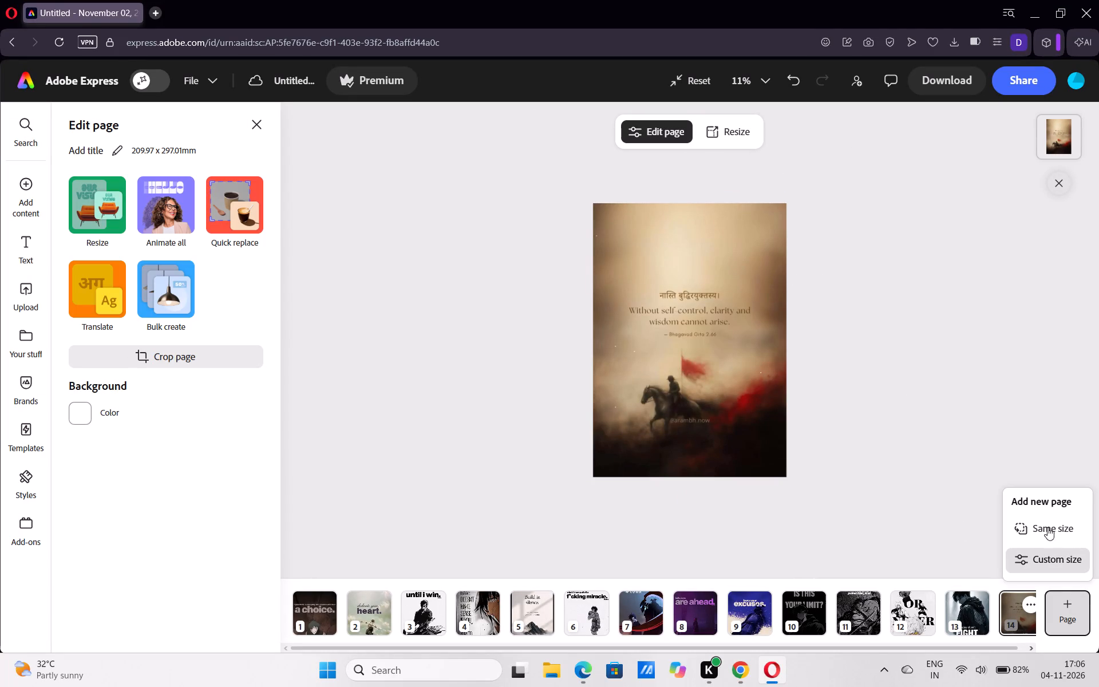
click(1051, 532)
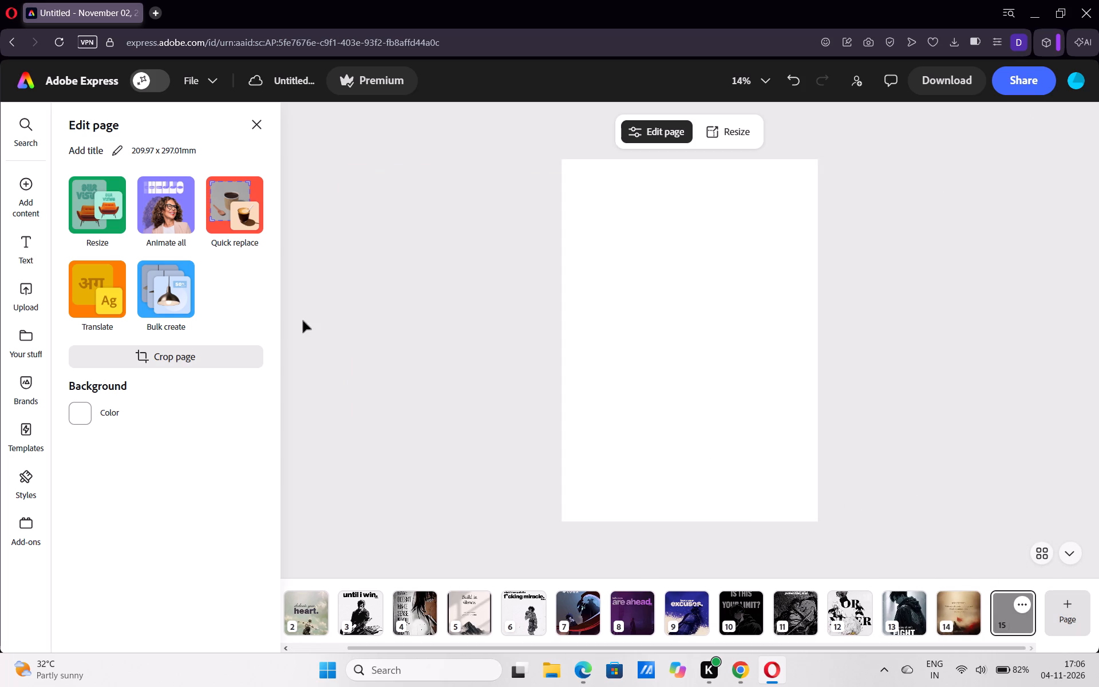
Upload the downloaded image din-3.jpg onto the blank page 15.
click(29, 322)
click(27, 332)
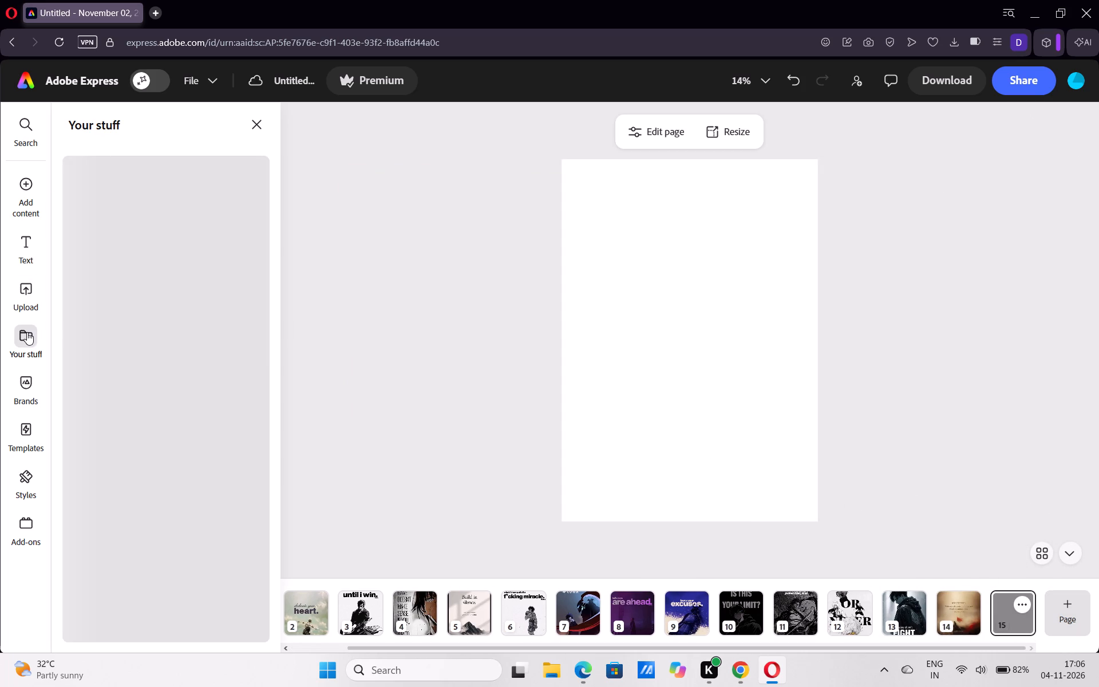
click(184, 187)
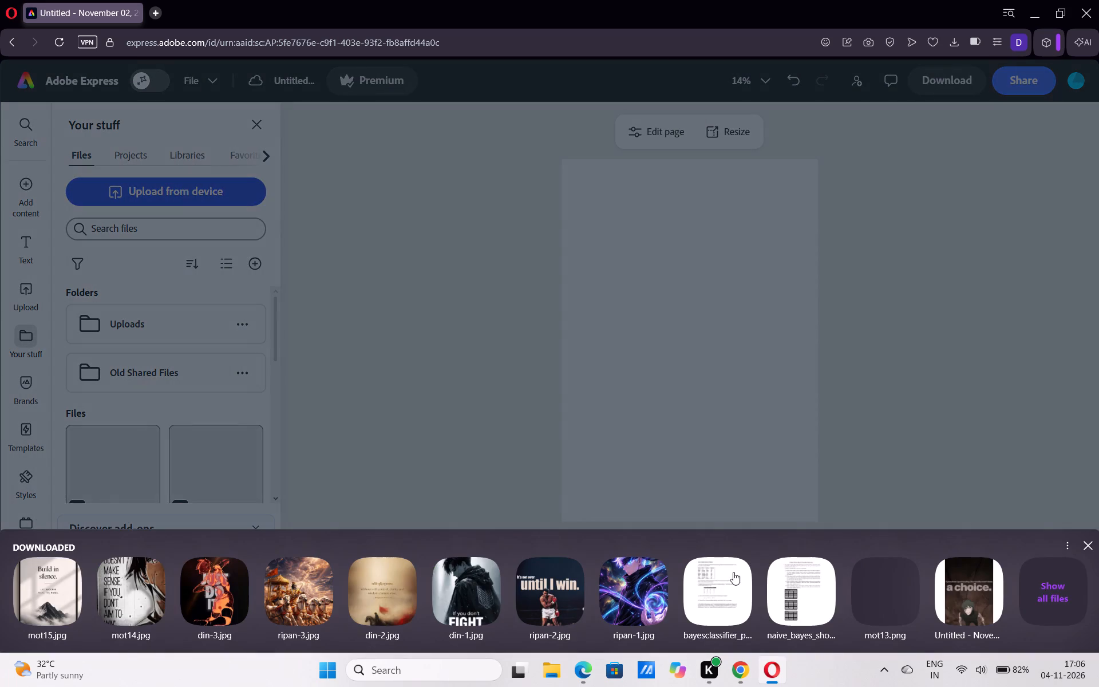
click(212, 581)
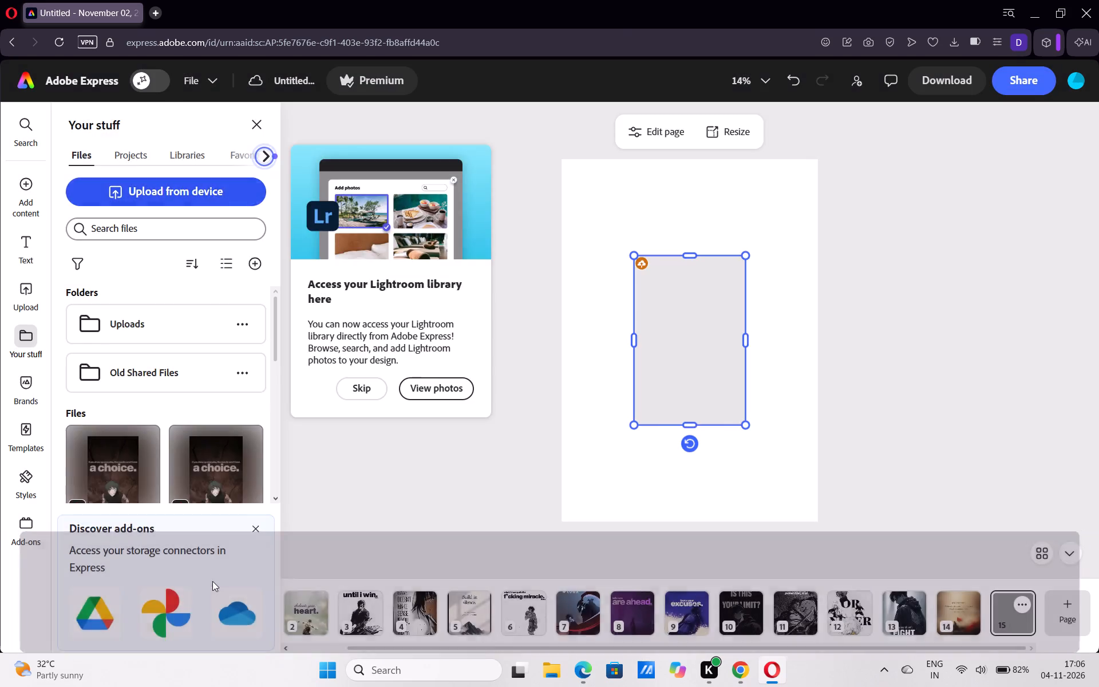
Enlarge the Just Do It poster on page 15 from its corners until it nearly fills the page, and centre it horizontally.
drag(634, 256, 606, 227)
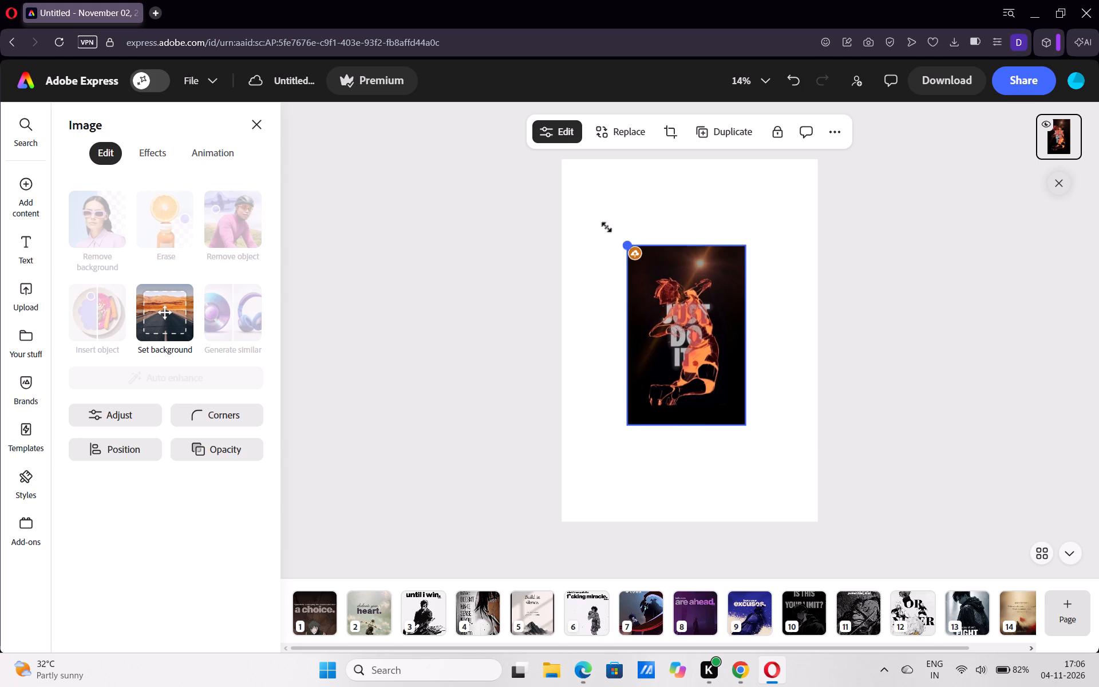
drag(606, 227, 586, 201)
drag(747, 424, 805, 479)
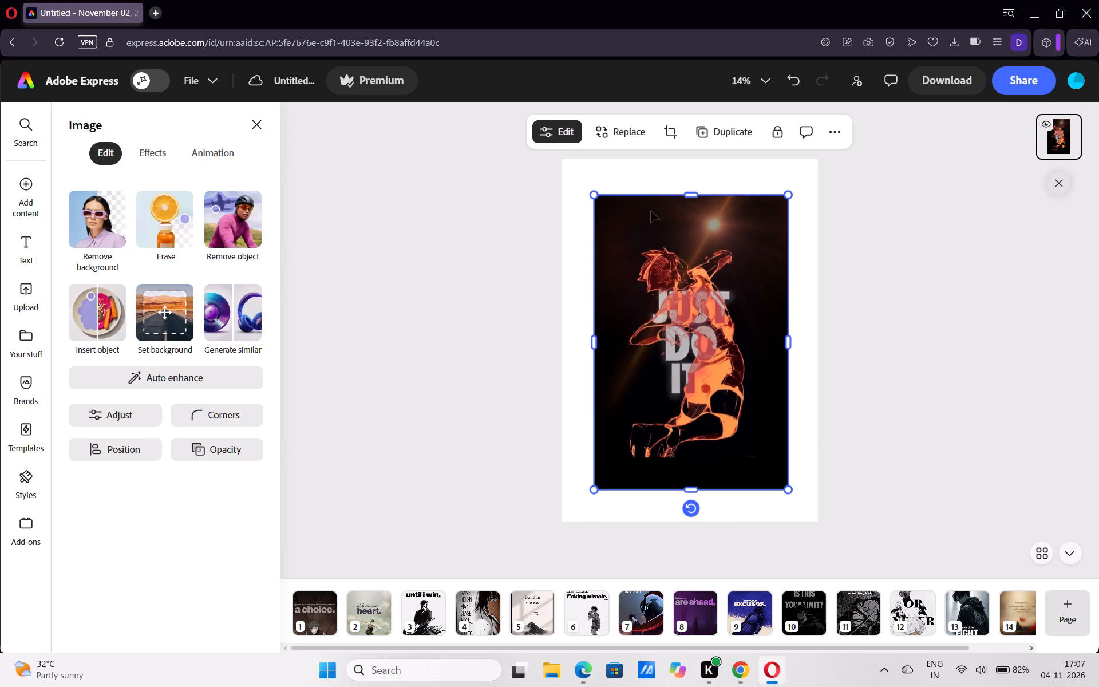
drag(594, 196, 573, 171)
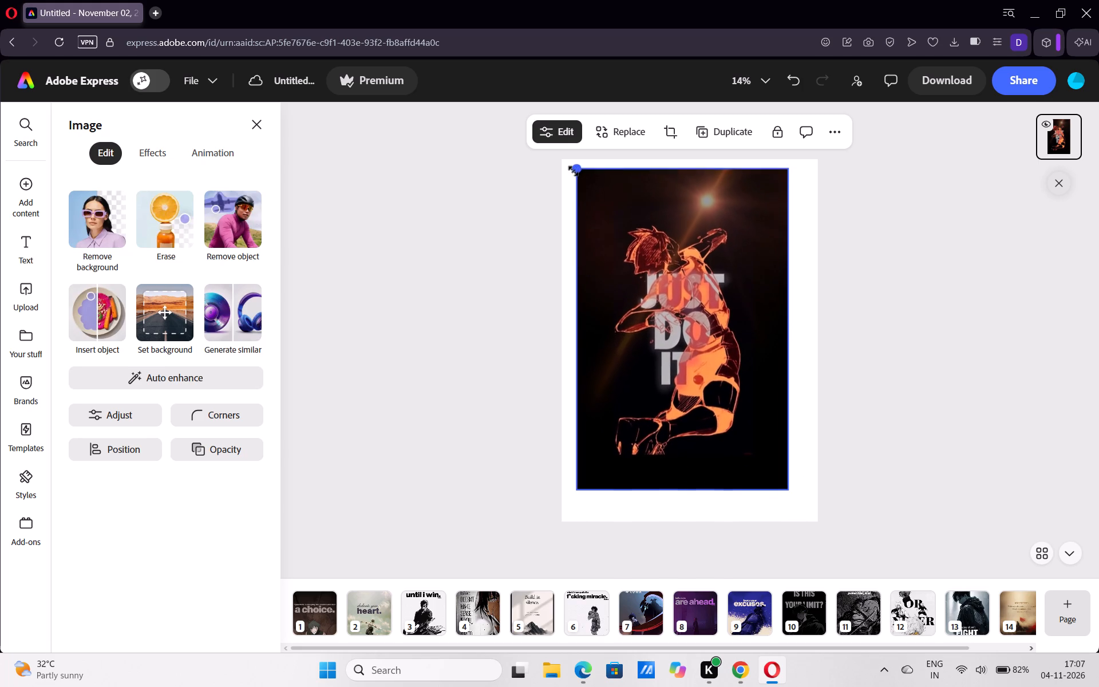
drag(573, 171, 566, 168)
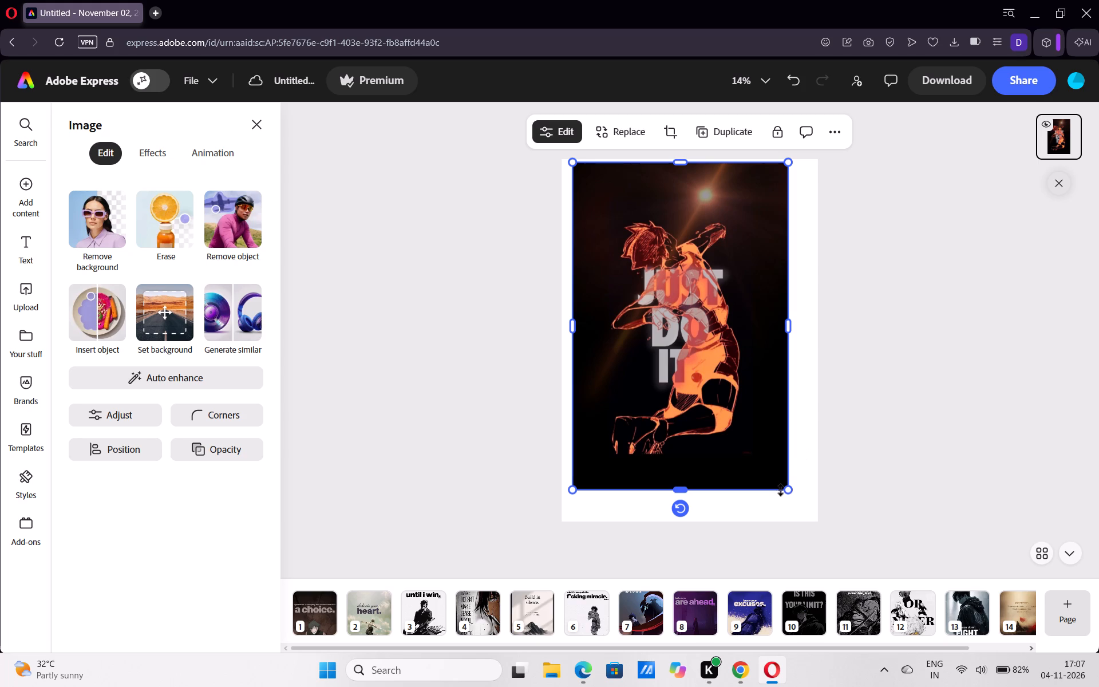
drag(790, 492, 819, 524)
click(785, 407)
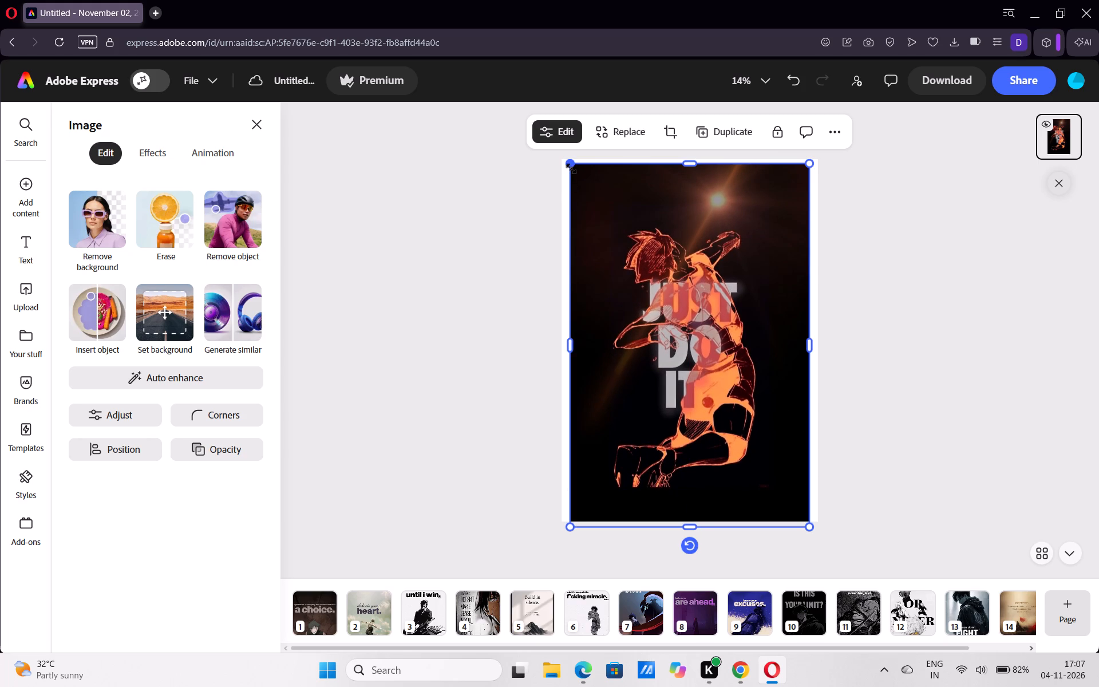
drag(571, 168, 562, 164)
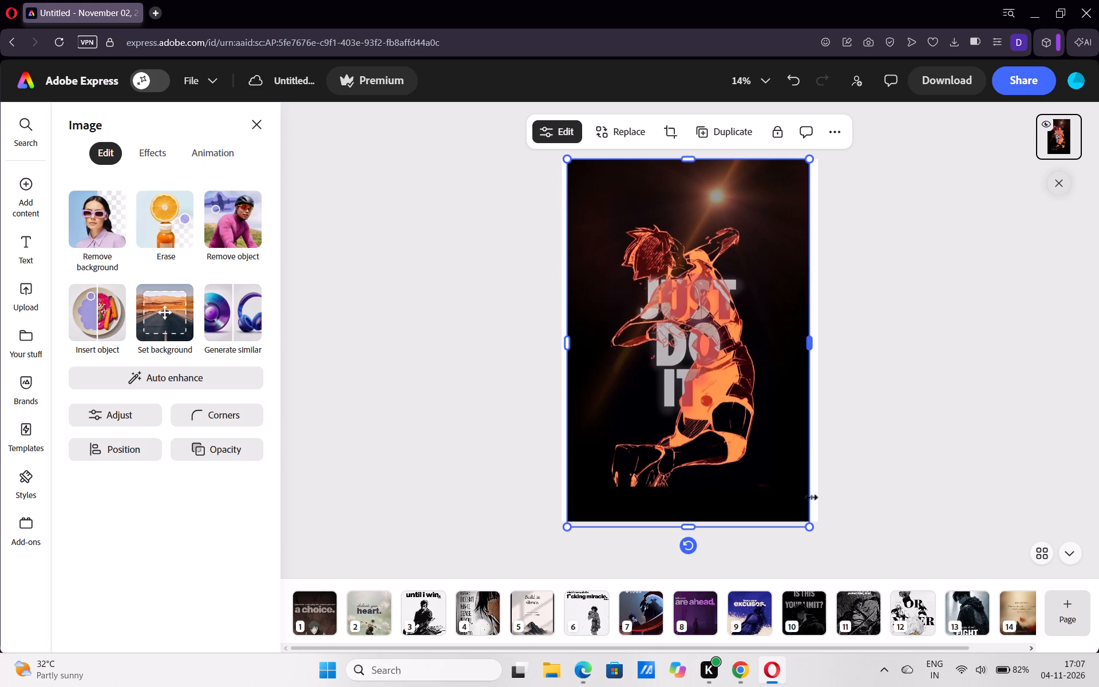
drag(813, 528, 826, 534)
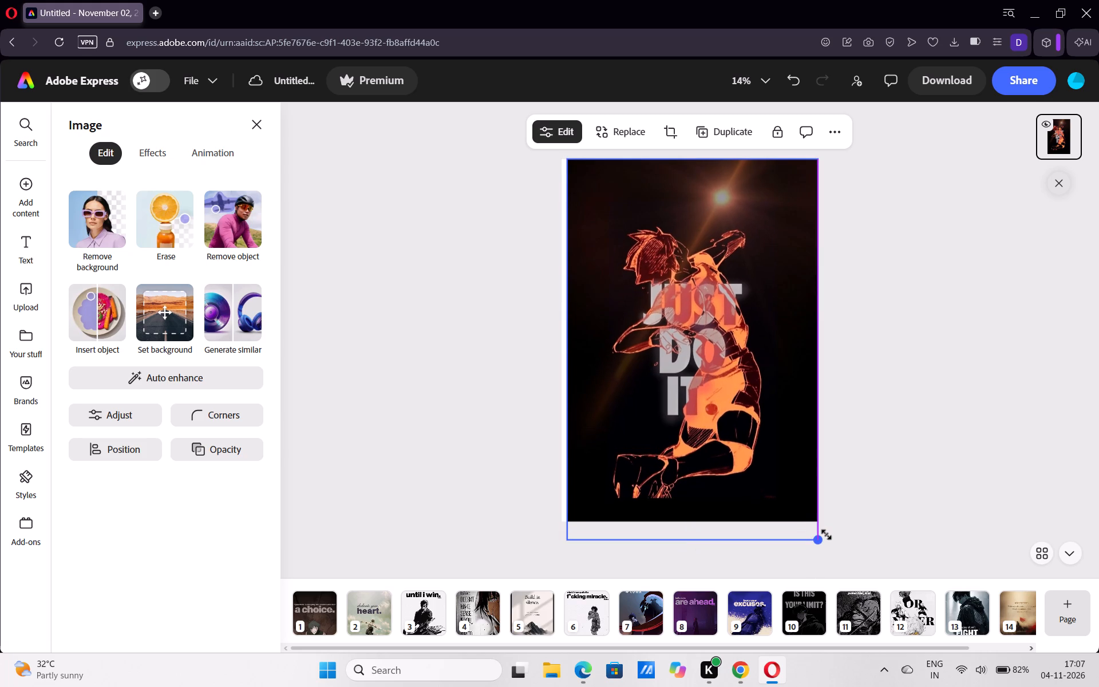
drag(826, 534, 828, 519)
click(781, 489)
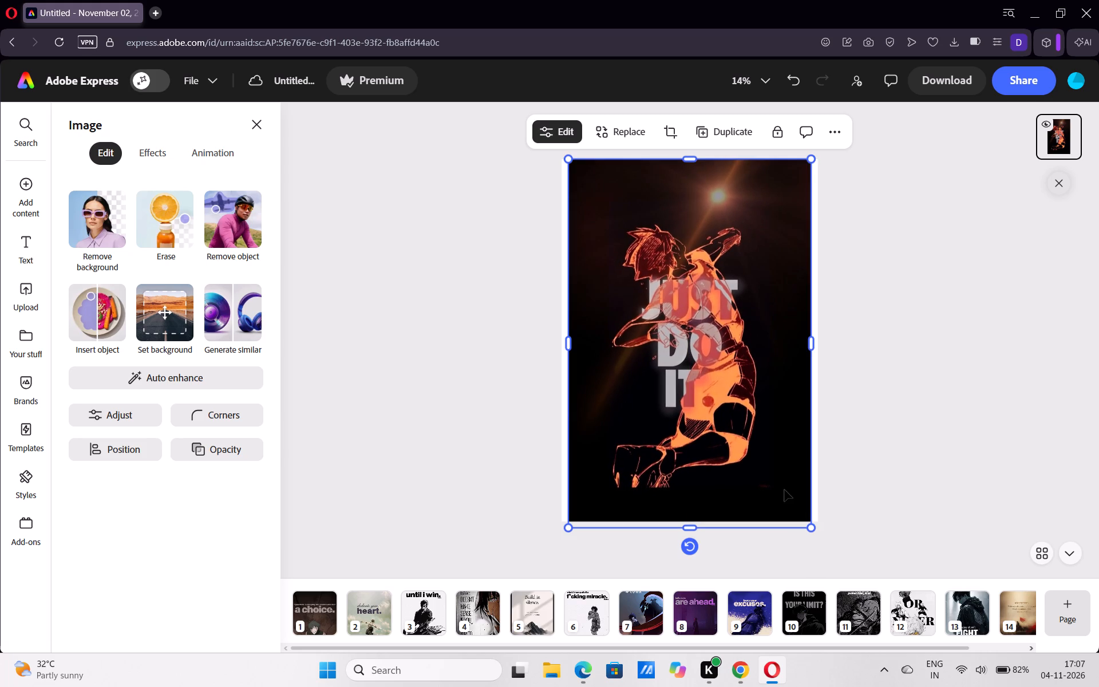
Extend the Just Do It poster's sides to the page edges and trim its bottom to the lower edge of page 15.
drag(811, 341, 819, 343)
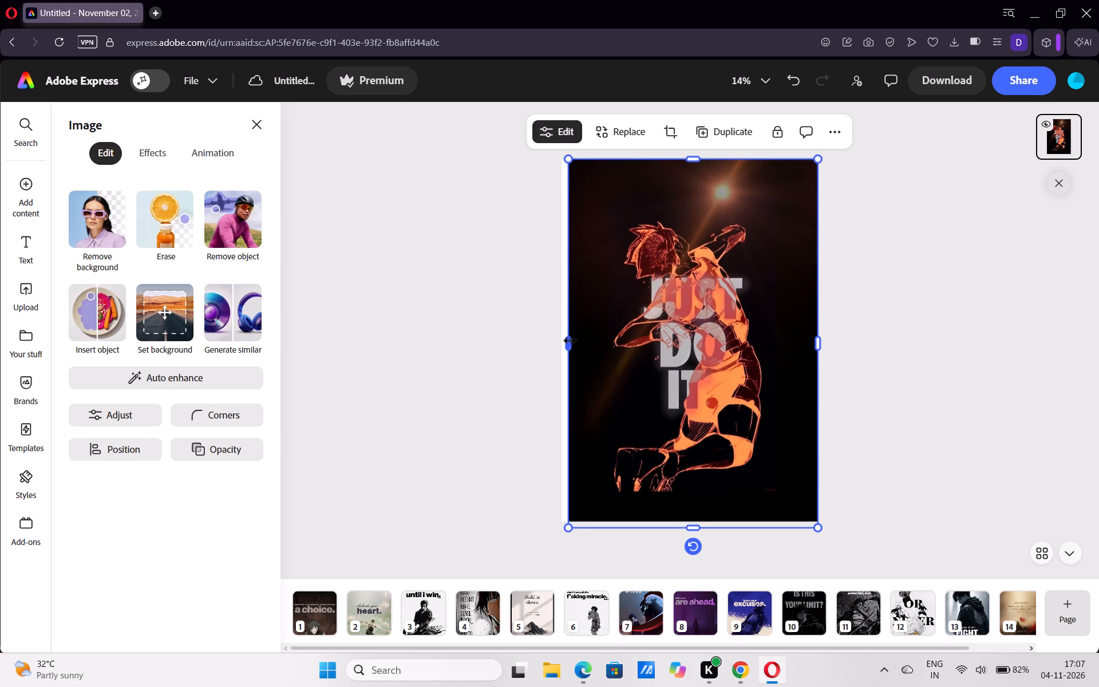
drag(570, 340, 563, 340)
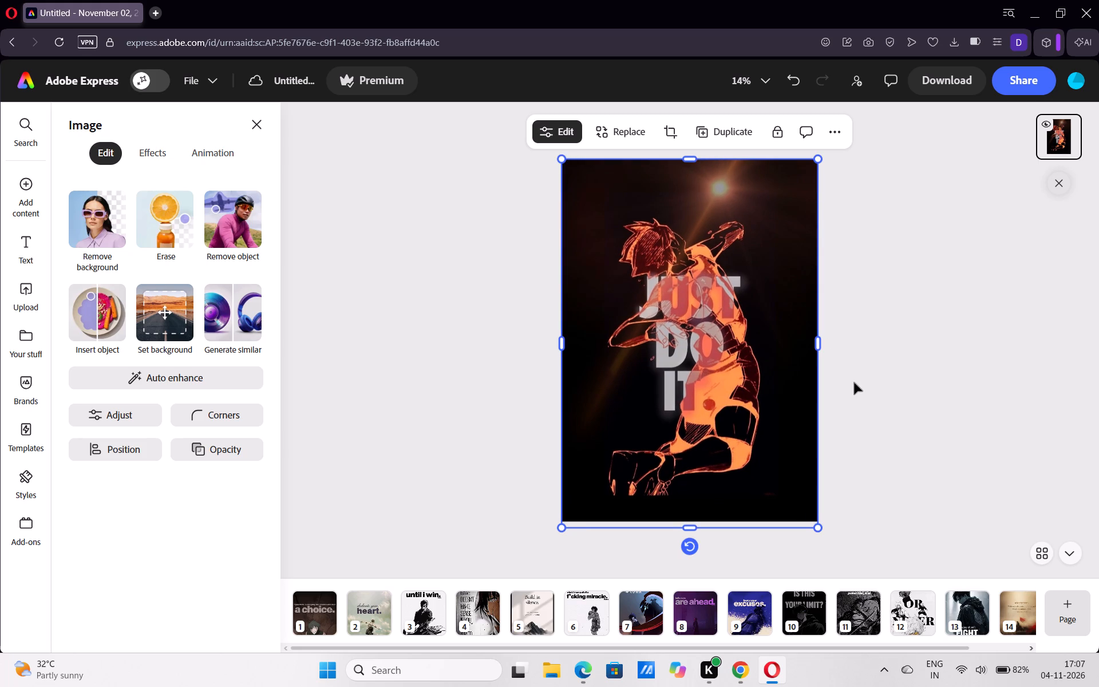
click(688, 528)
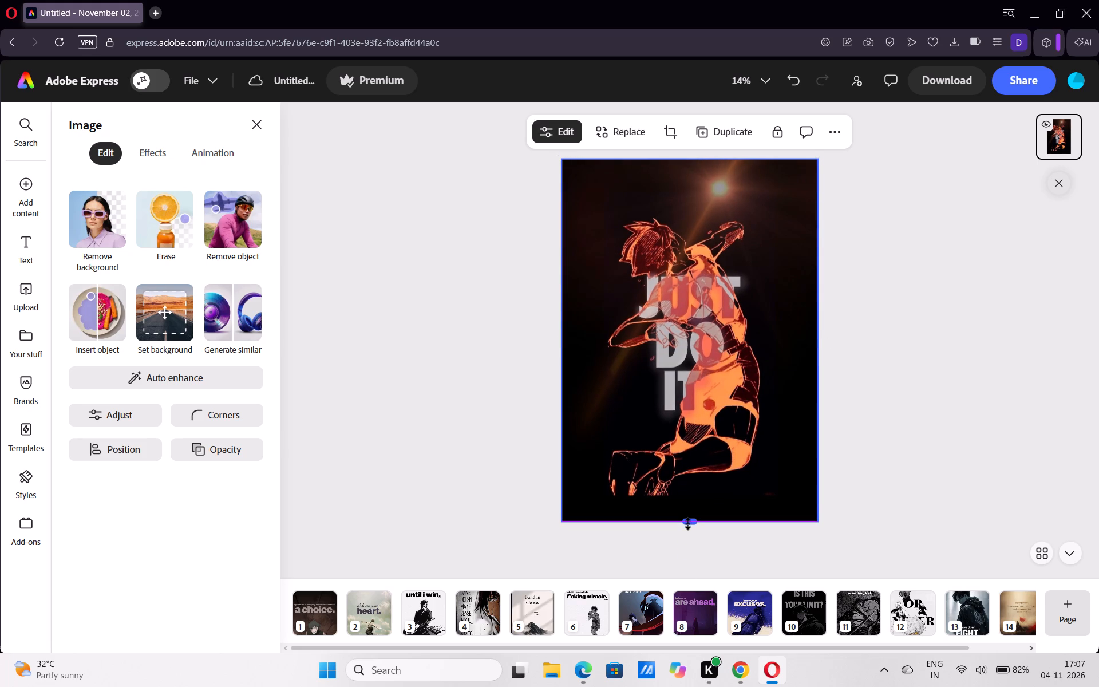
click(934, 305)
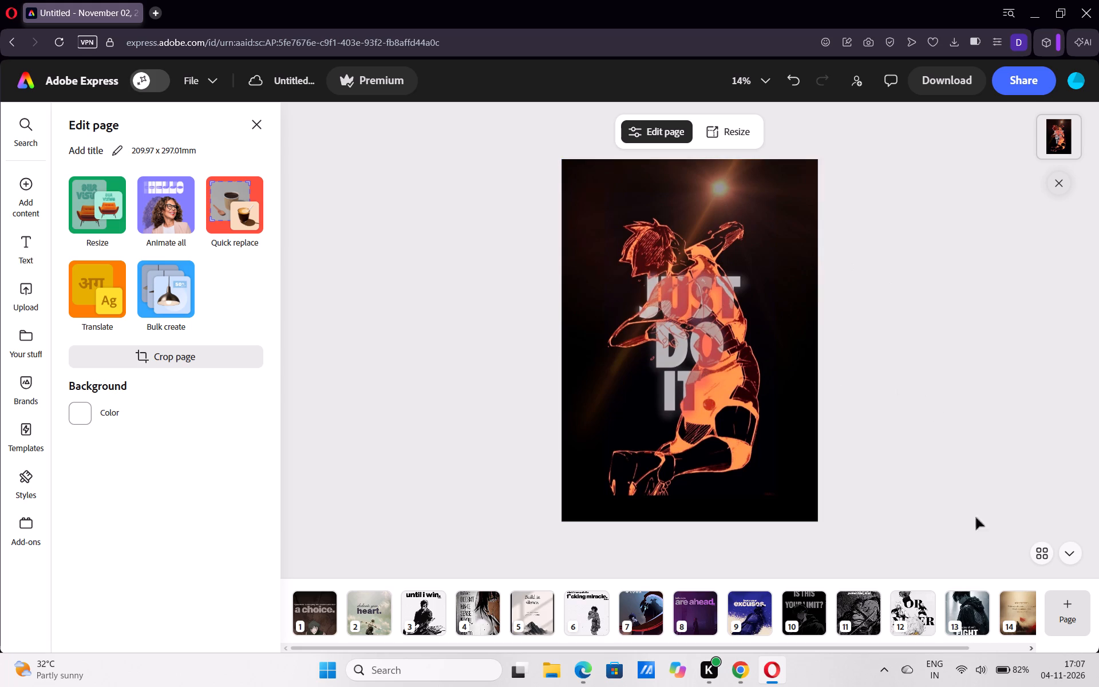
Add a blank page 16 of the same size after the Just Do It poster page.
click(1065, 622)
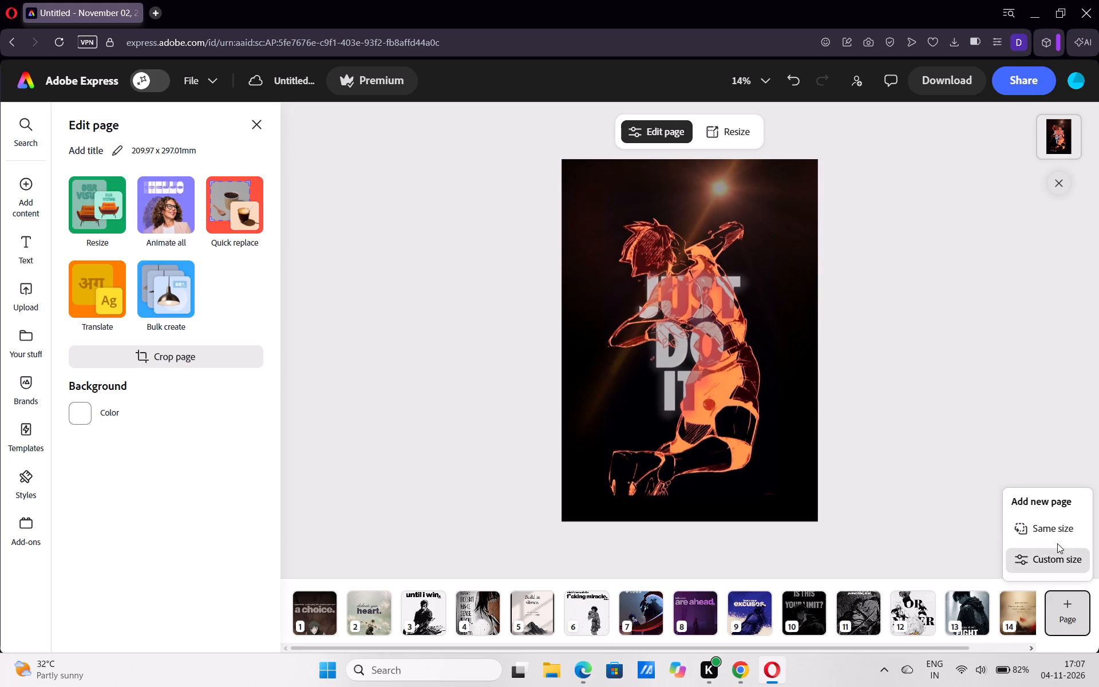
click(1050, 536)
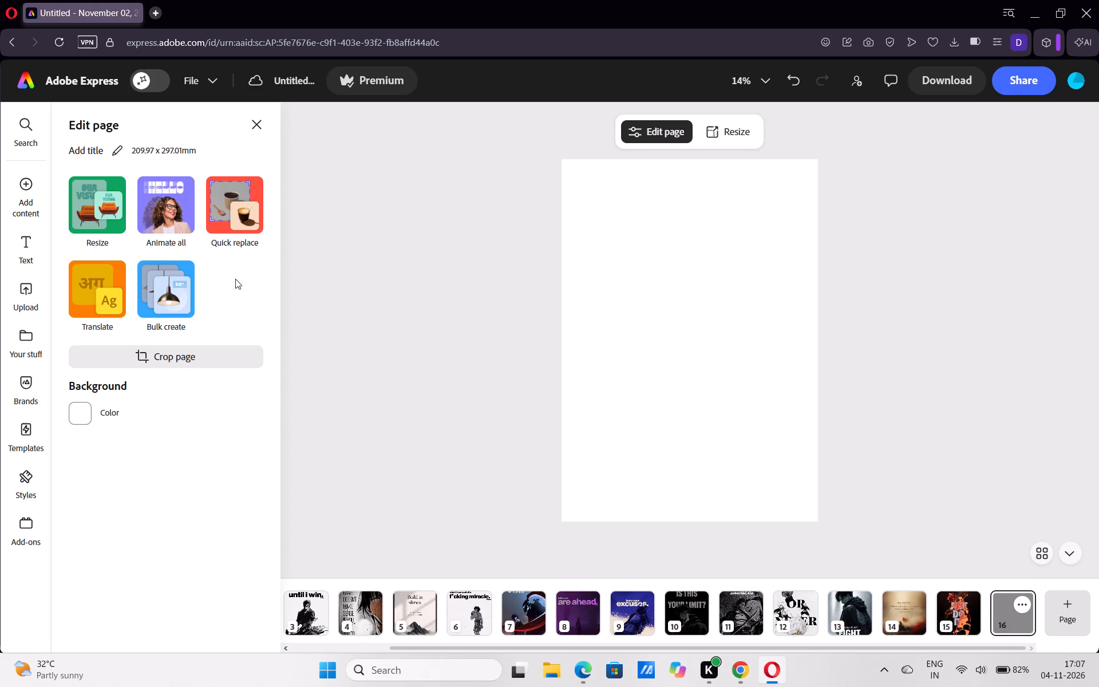
Upload the downloaded image ripan-1.jpg onto the blank page 16.
click(20, 337)
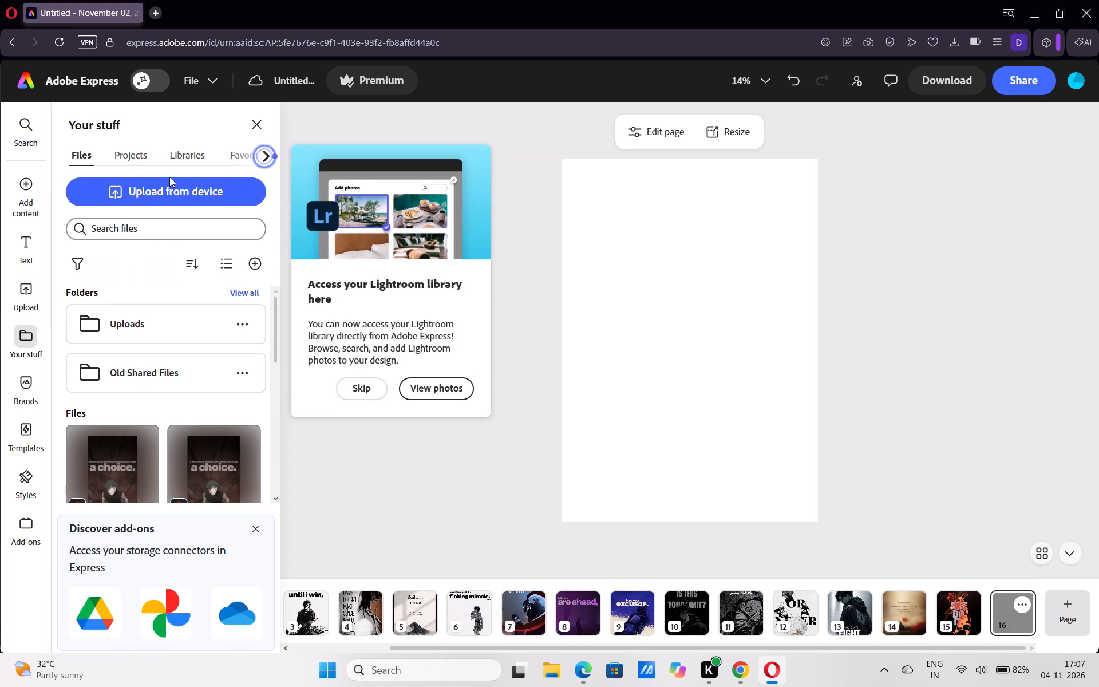
click(180, 189)
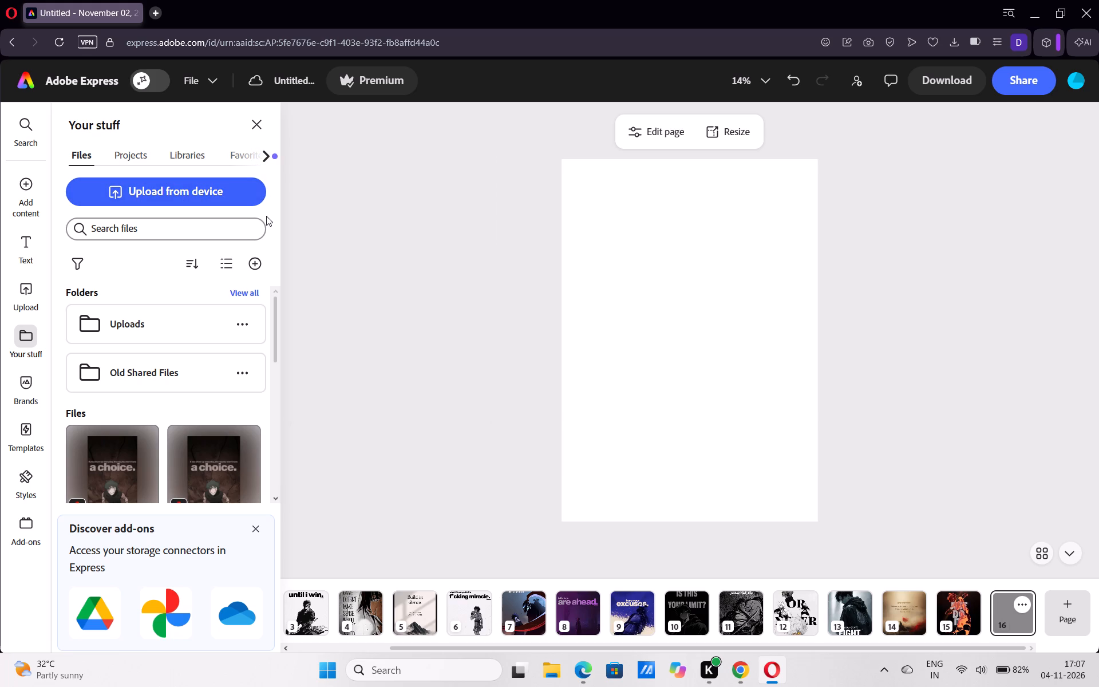
click(197, 193)
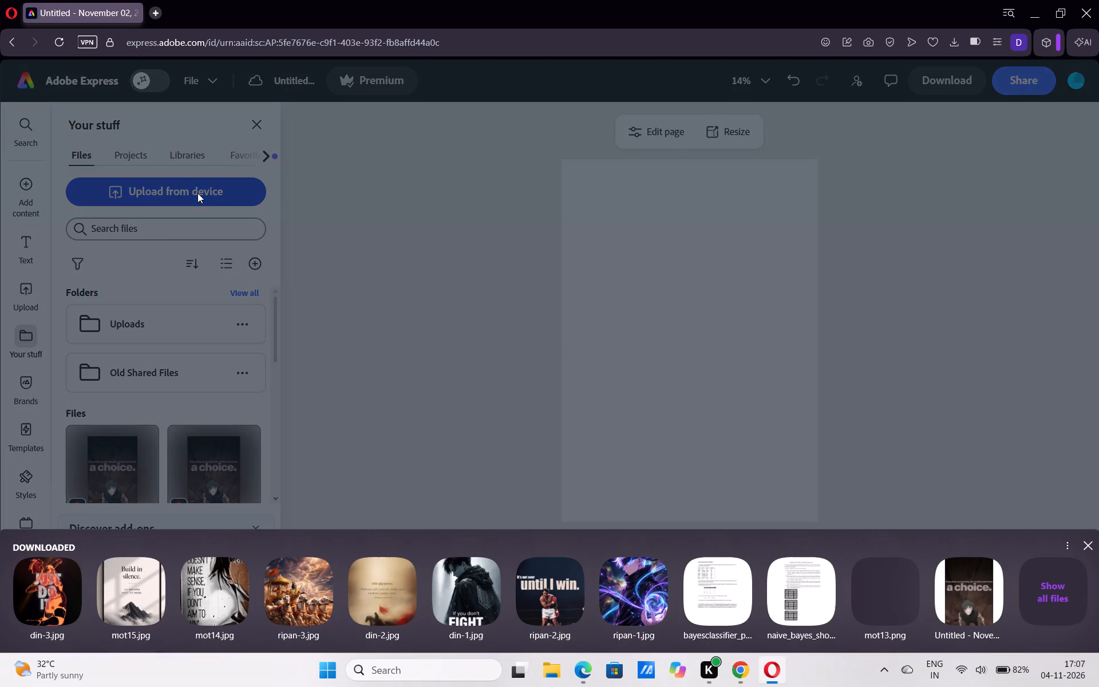
click(1058, 581)
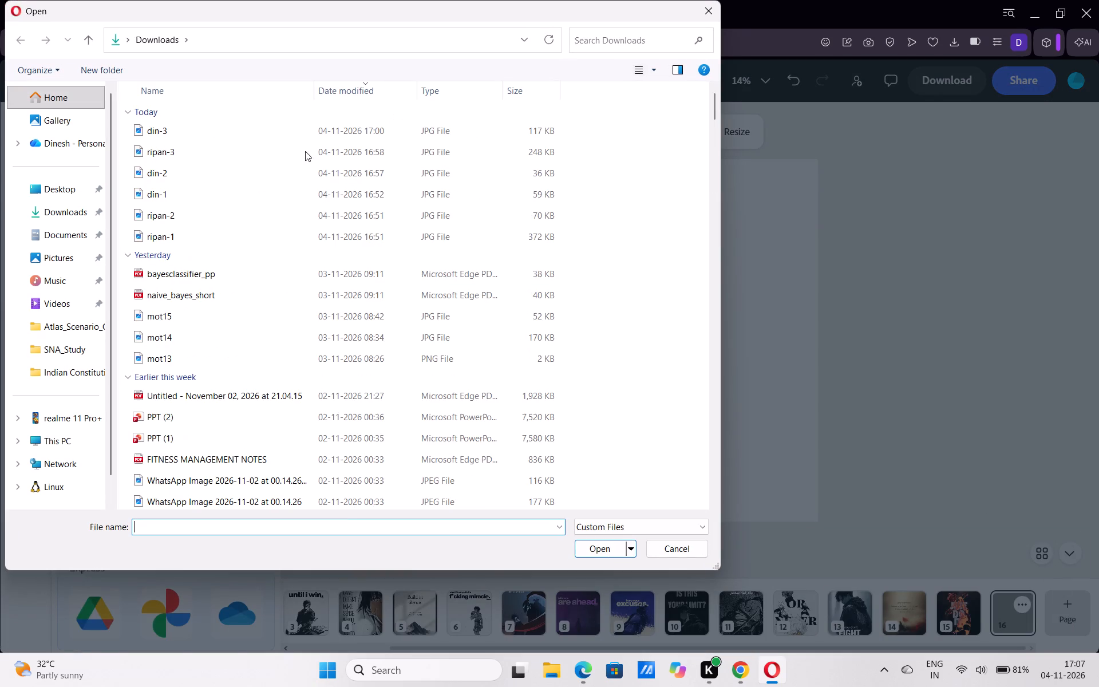
click(313, 236)
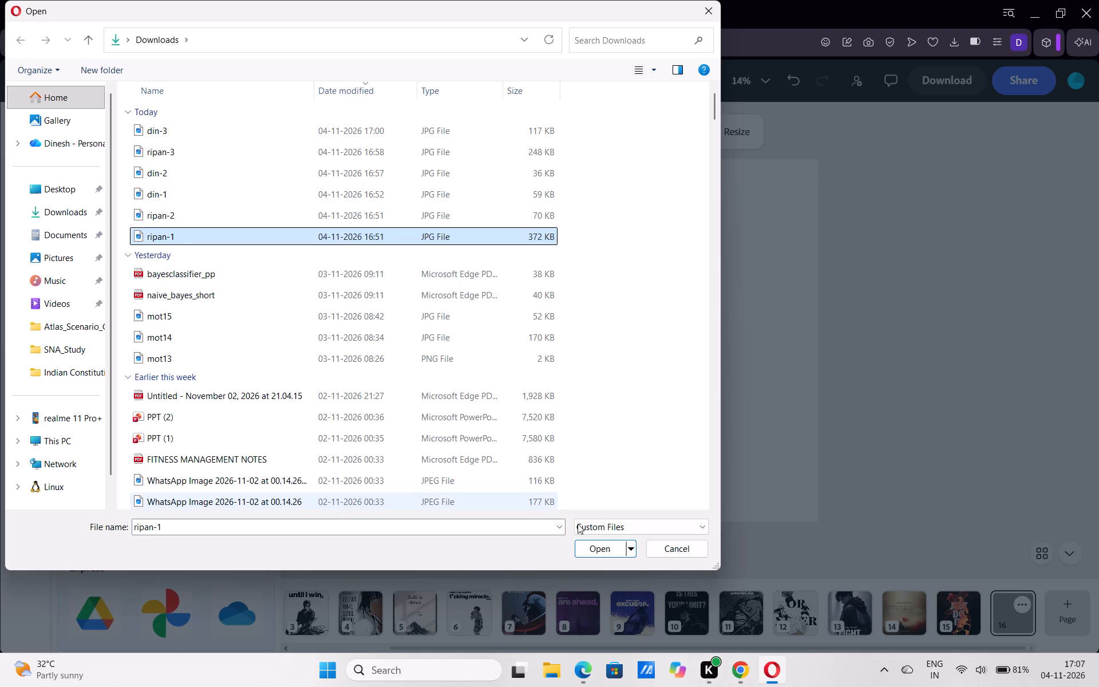
click(599, 544)
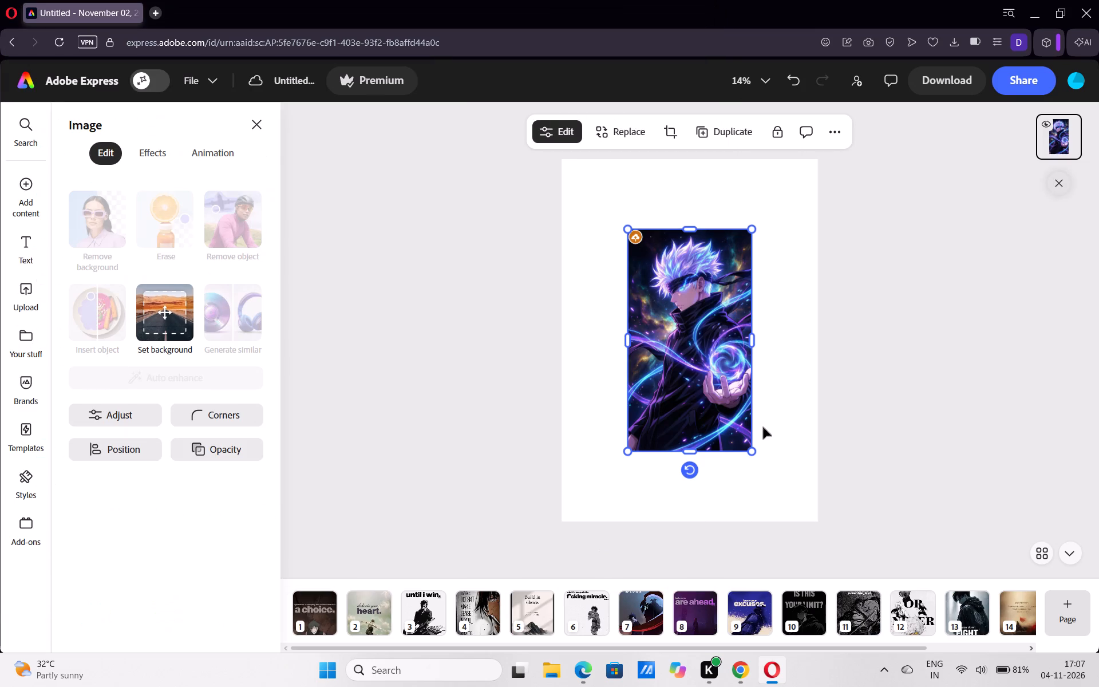
Enlarge the glowing-orb anime poster on page 16 to the full page height and extend its sides to the page edges.
drag(753, 455, 815, 513)
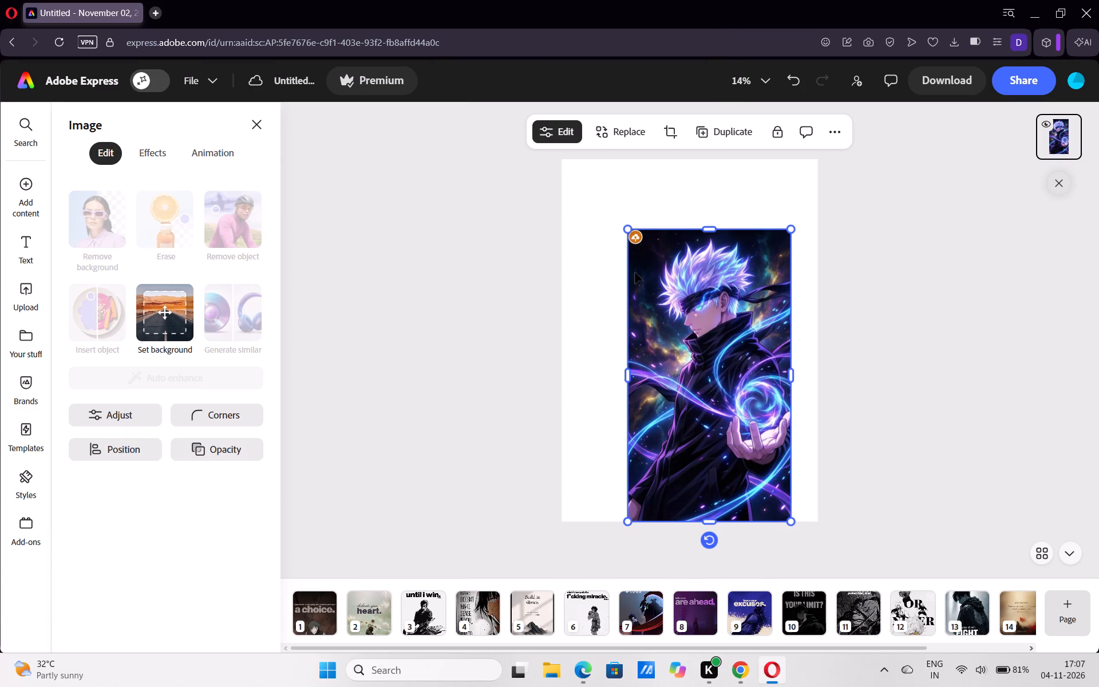
drag(628, 231, 564, 181)
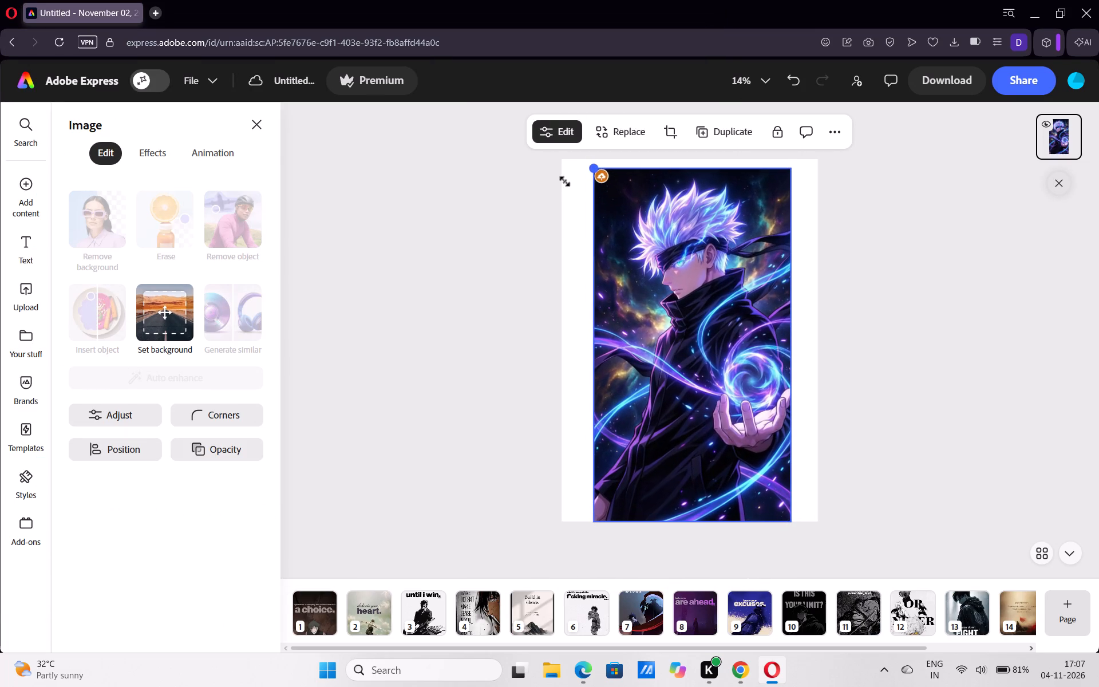
drag(564, 181, 558, 176)
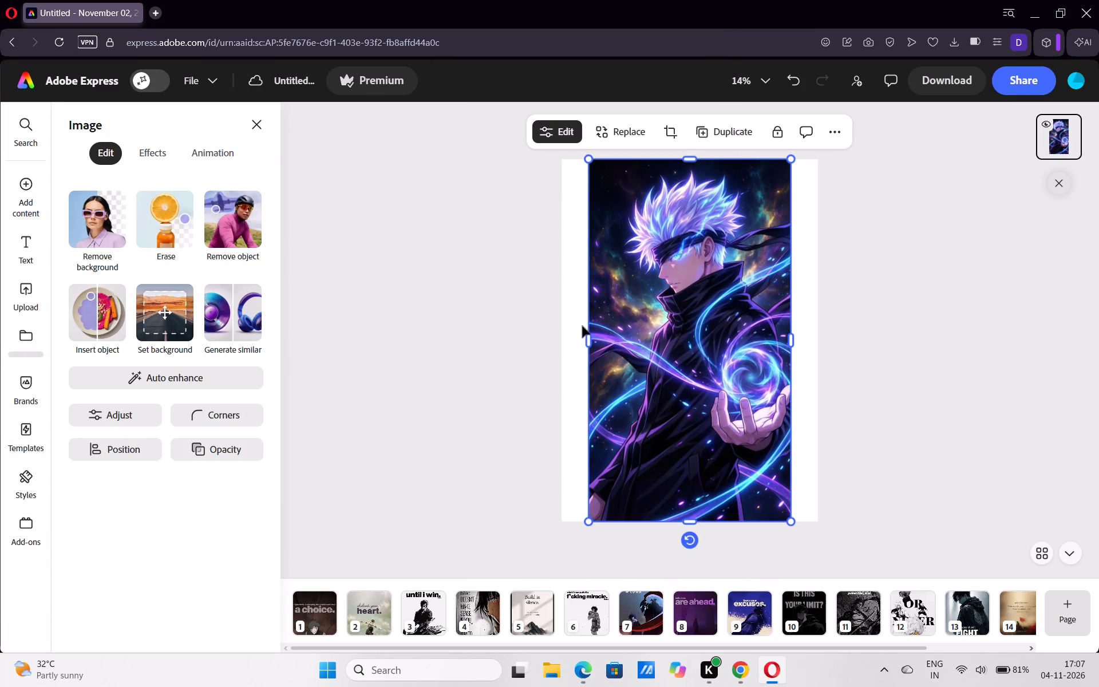
drag(591, 325, 584, 327)
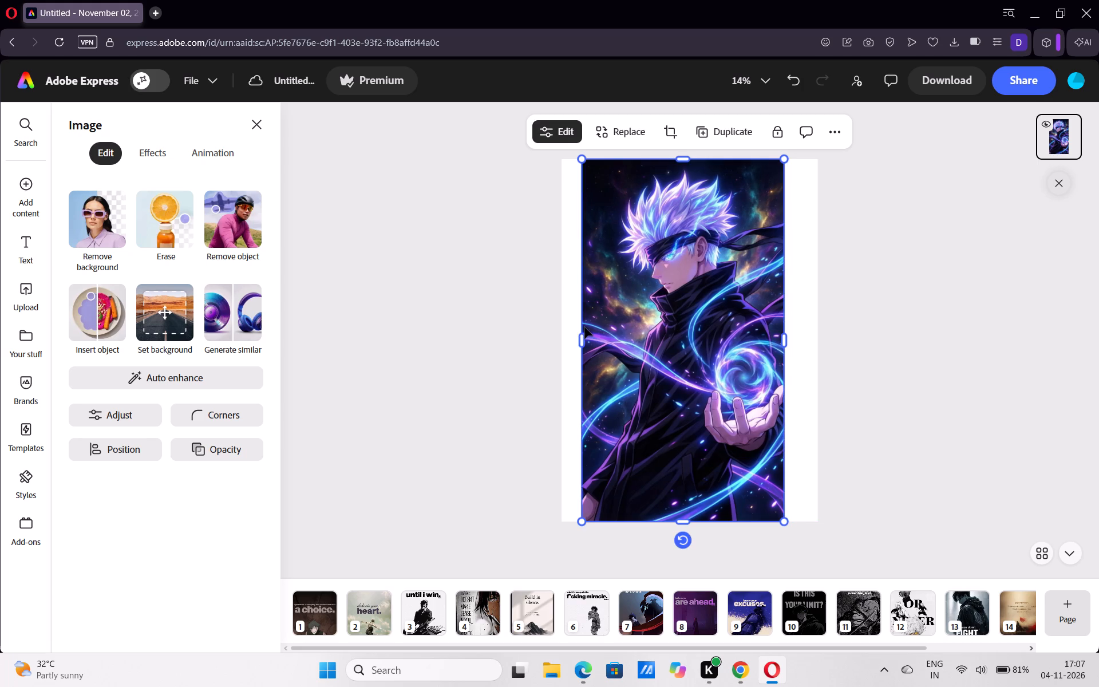
drag(582, 336, 564, 339)
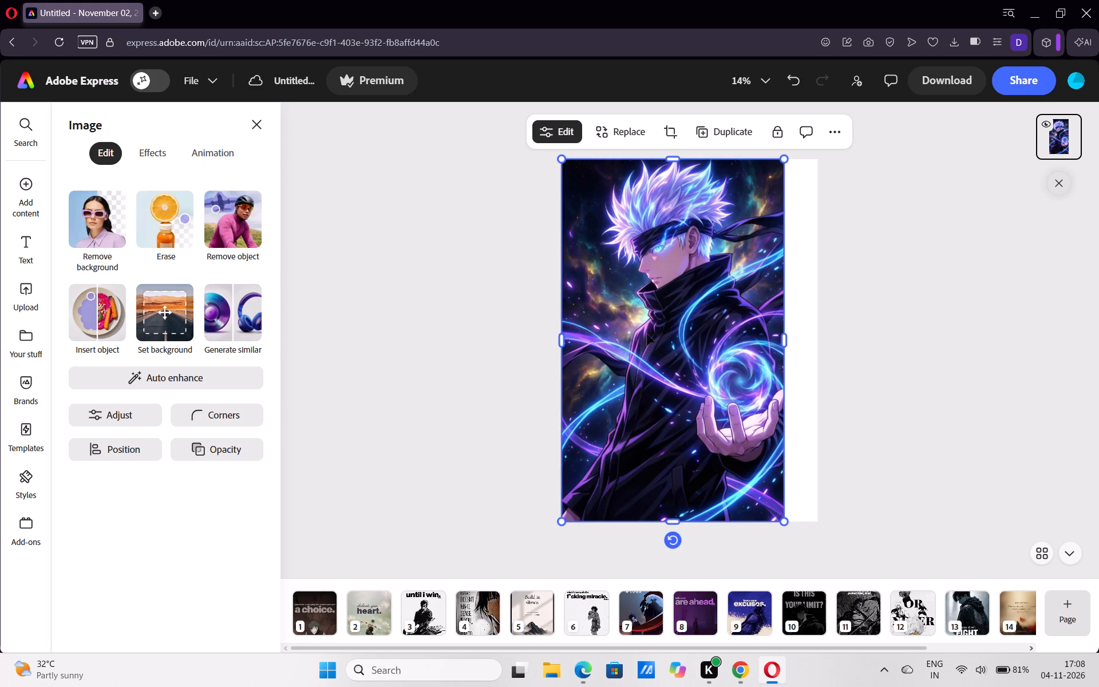
drag(782, 341, 818, 345)
Shift the anime poster down on page 16, extending its top to show more hair and trimming its bottom to the page's lower edge.
drag(769, 301, 769, 322)
drag(688, 183, 686, 169)
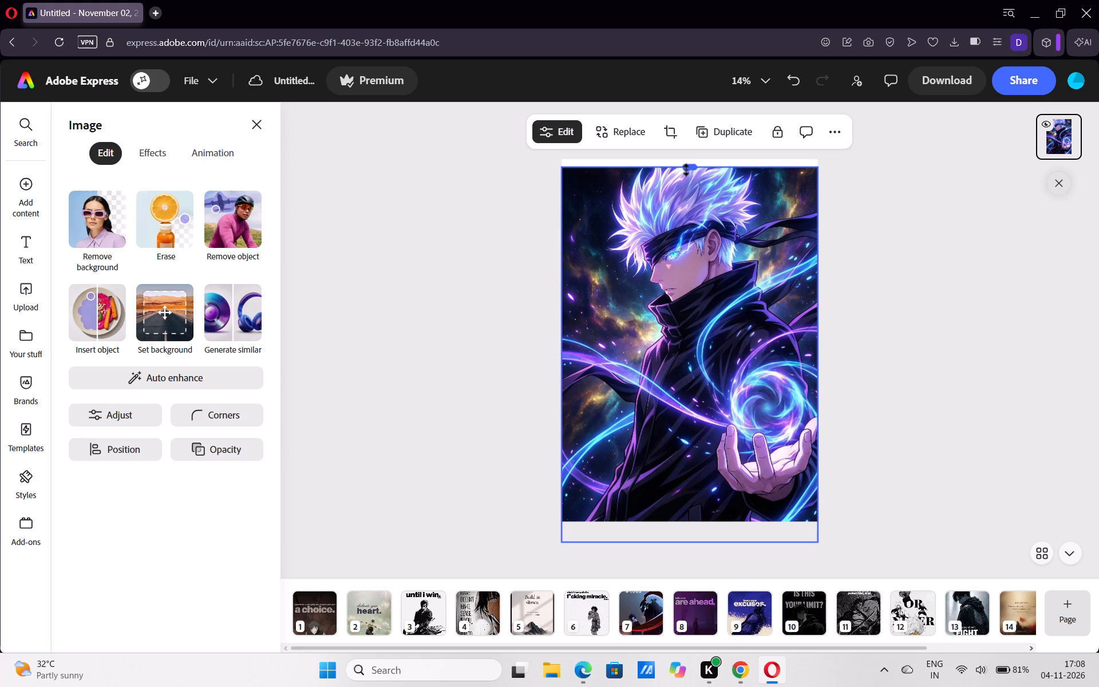
drag(686, 169, 683, 162)
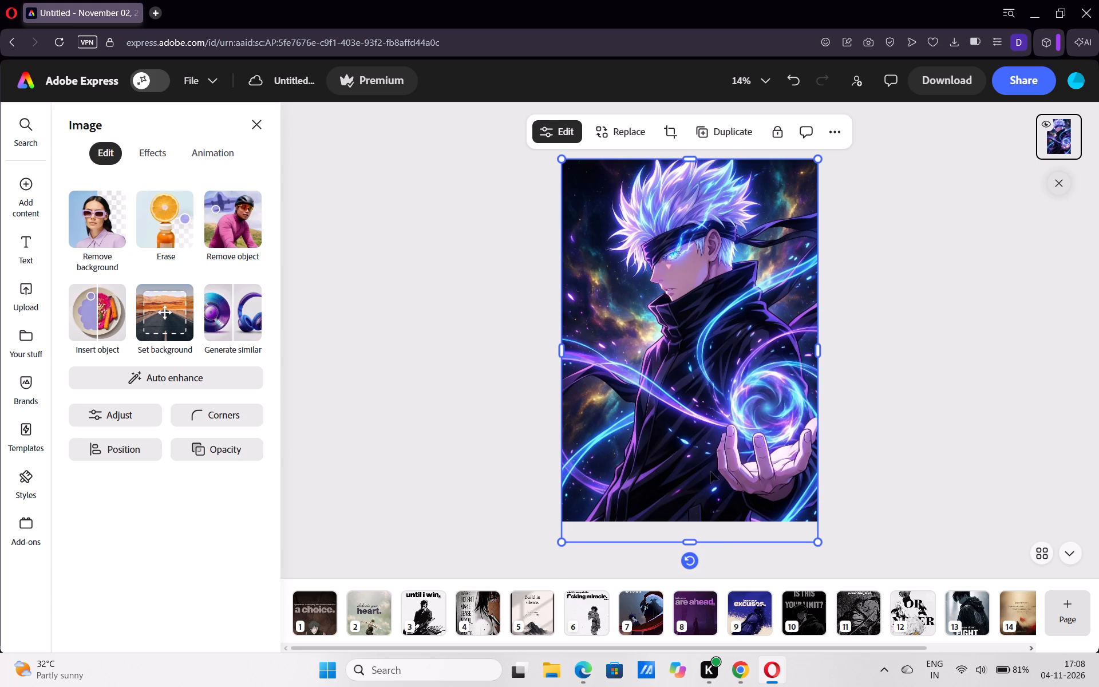
drag(694, 543, 693, 530)
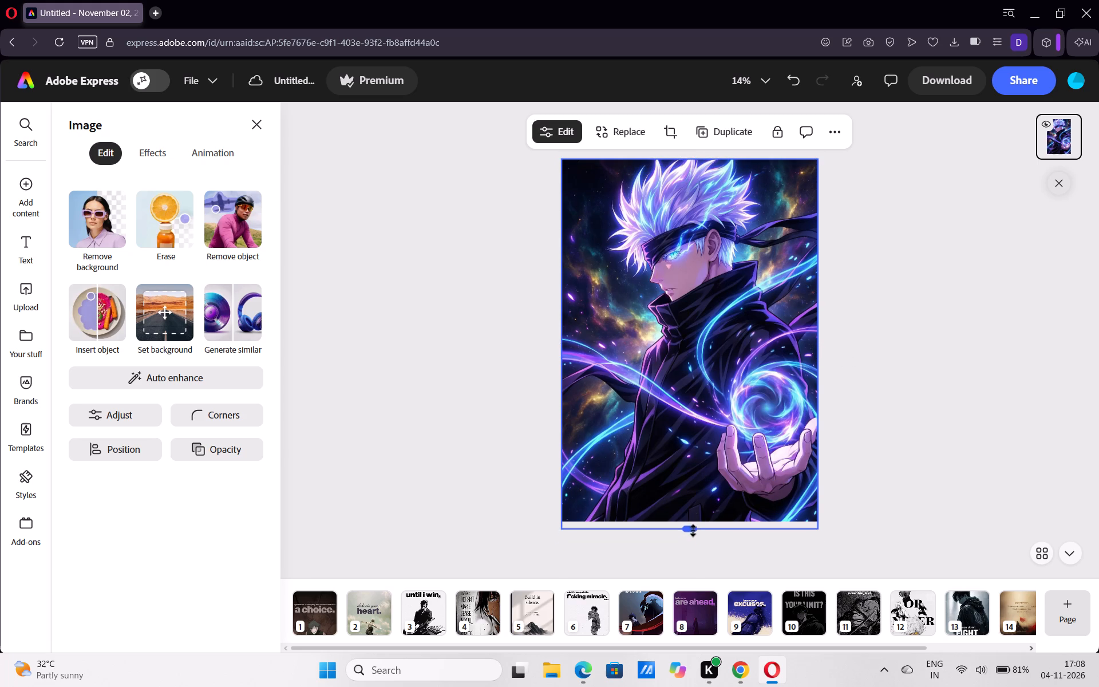
drag(693, 530, 693, 524)
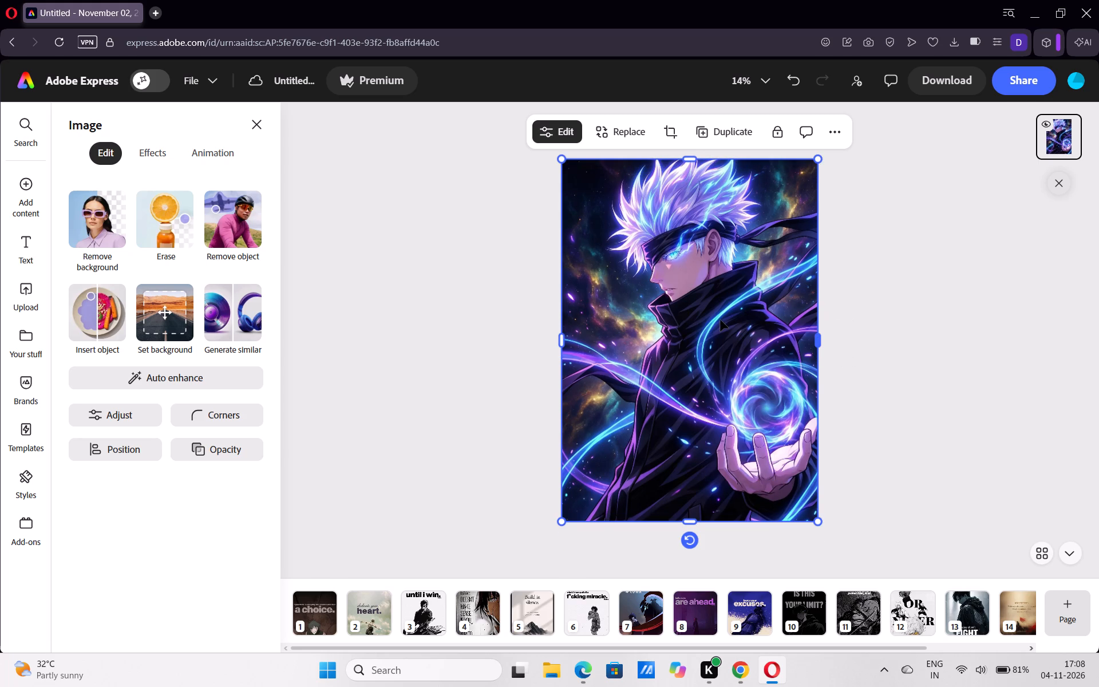
drag(720, 319, 720, 325)
drag(689, 161, 689, 156)
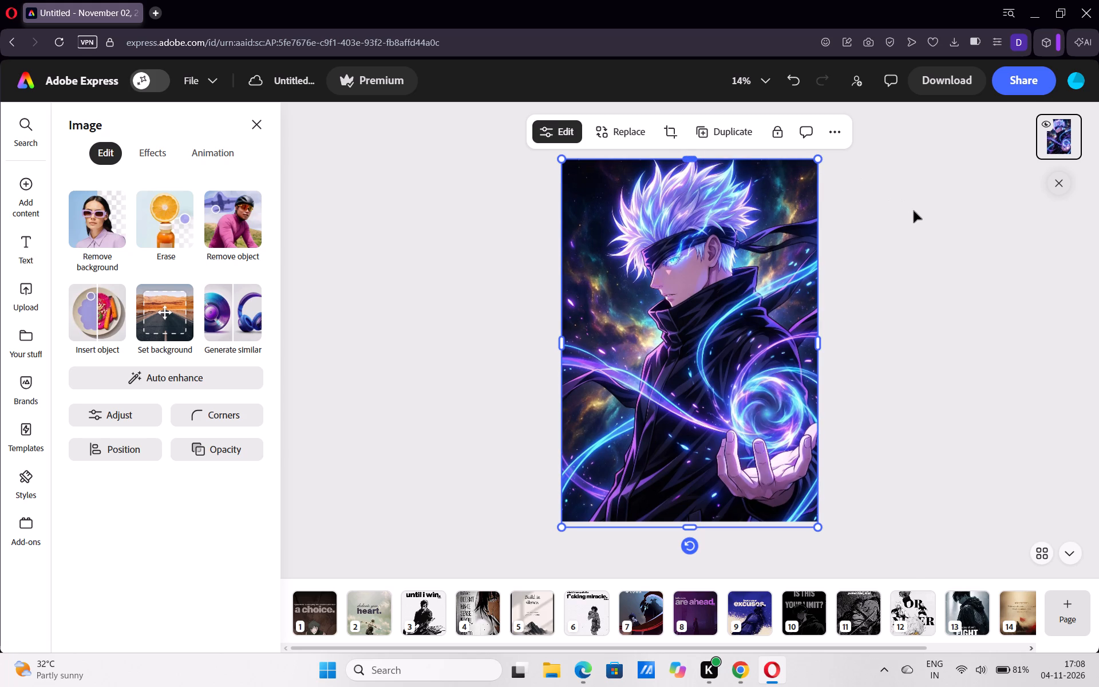
click(914, 211)
click(741, 418)
click(685, 528)
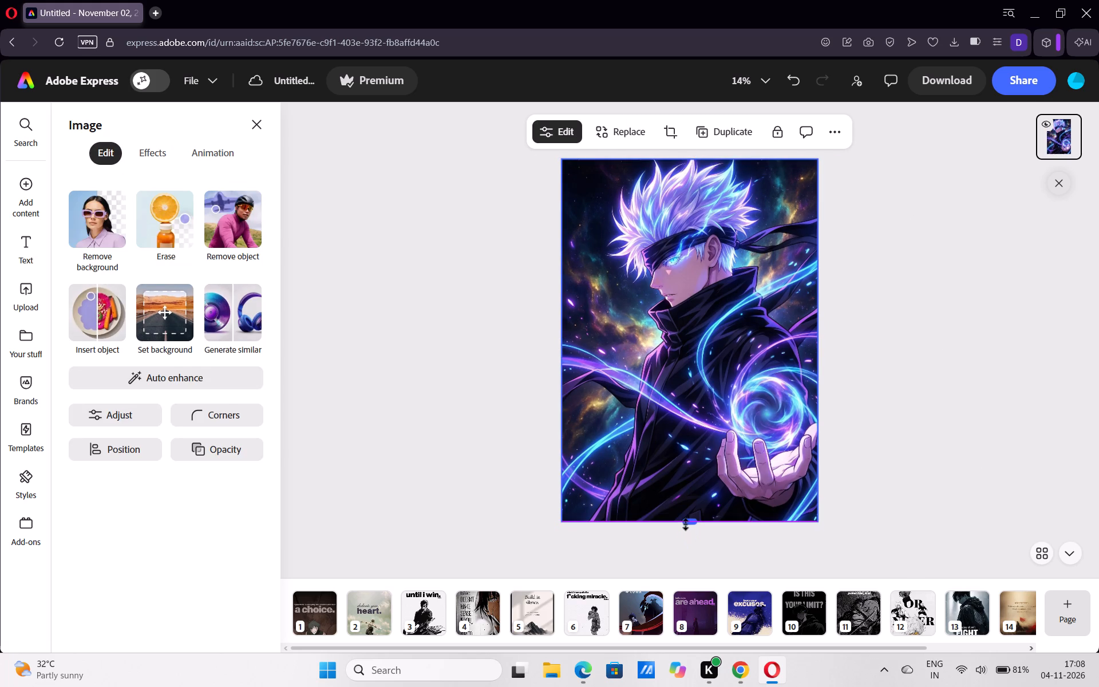
Add a blank page 17 of the same size after the anime poster page.
click(1072, 617)
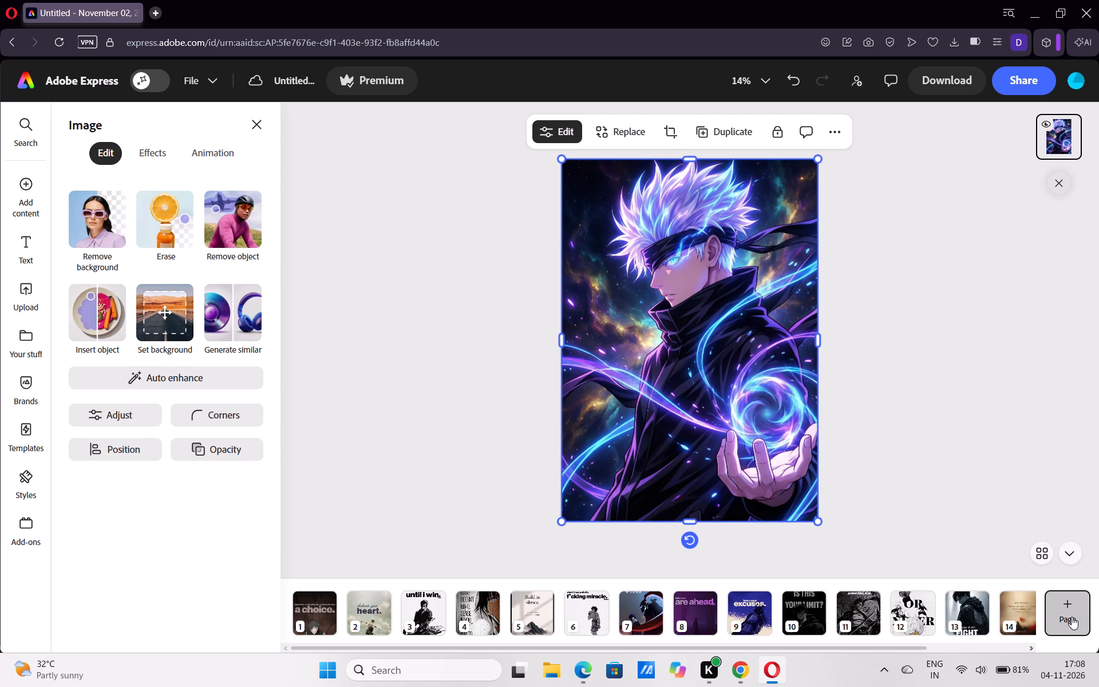
click(1064, 529)
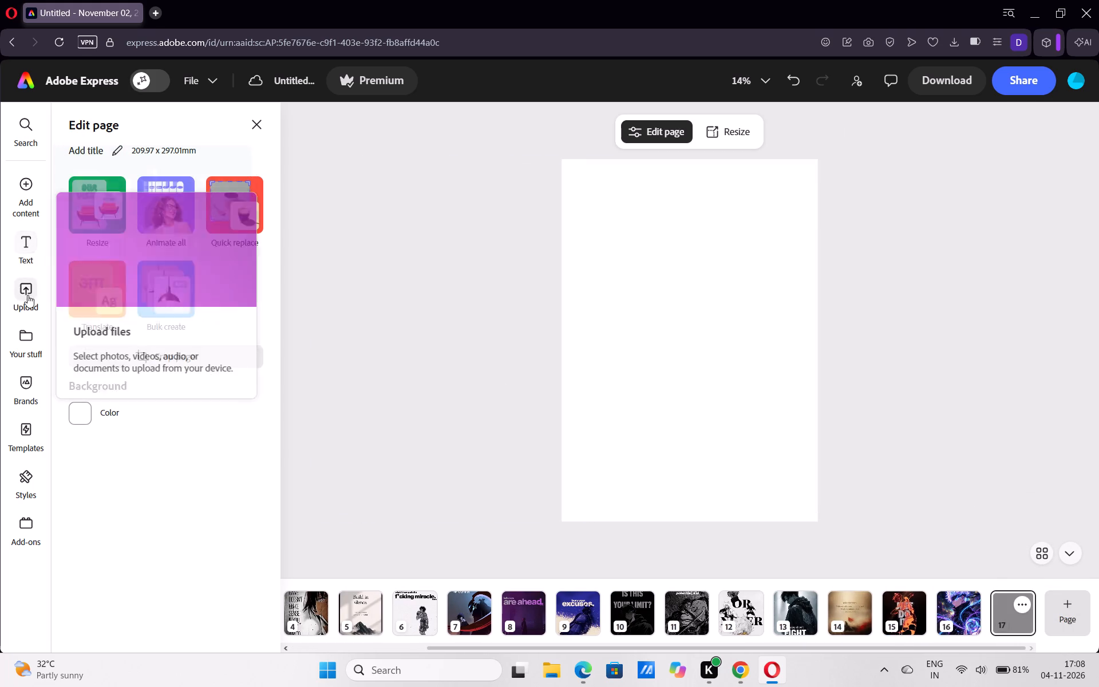
Upload the downloaded image ripan-2.jpg onto the blank page 17.
click(28, 326)
click(171, 189)
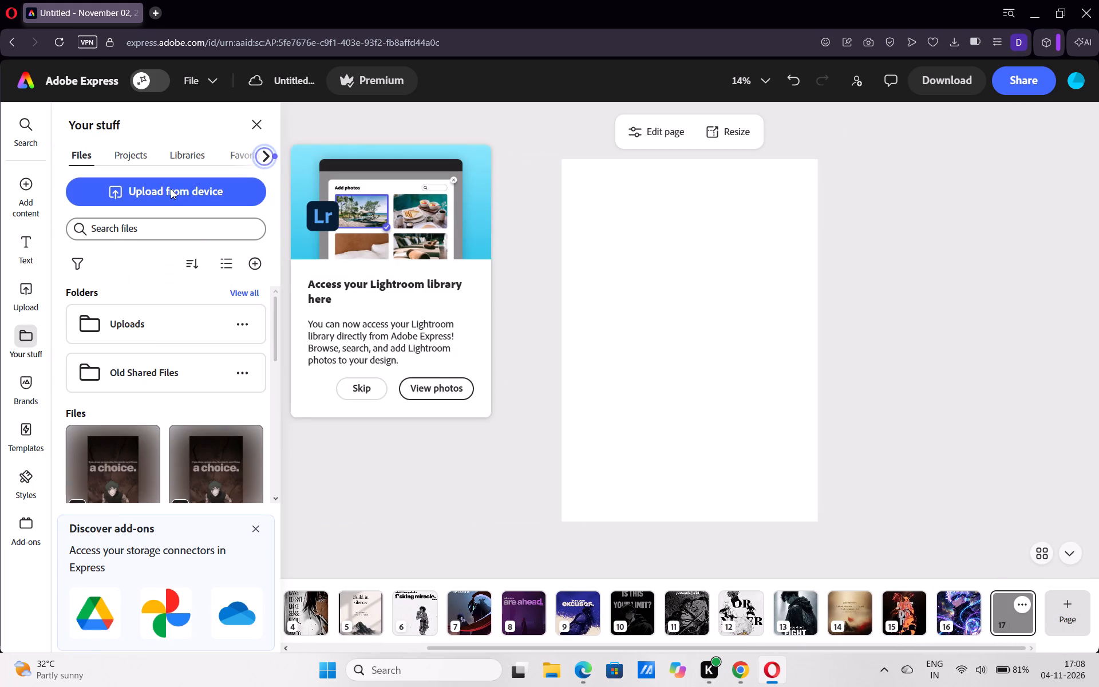
click(171, 189)
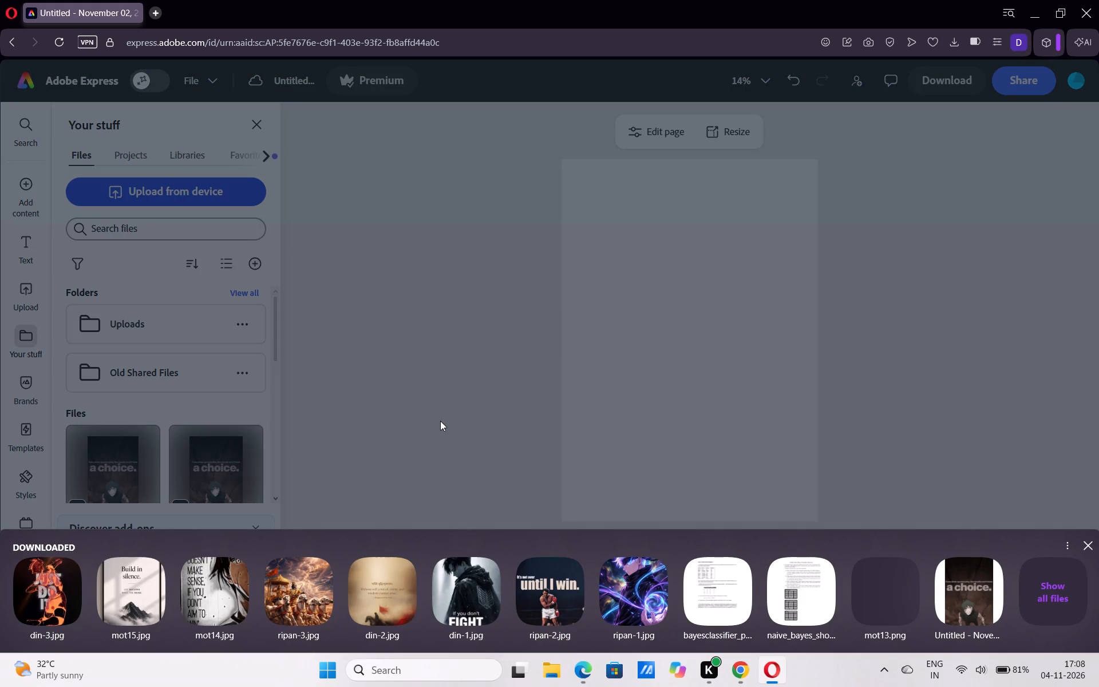
click(1039, 595)
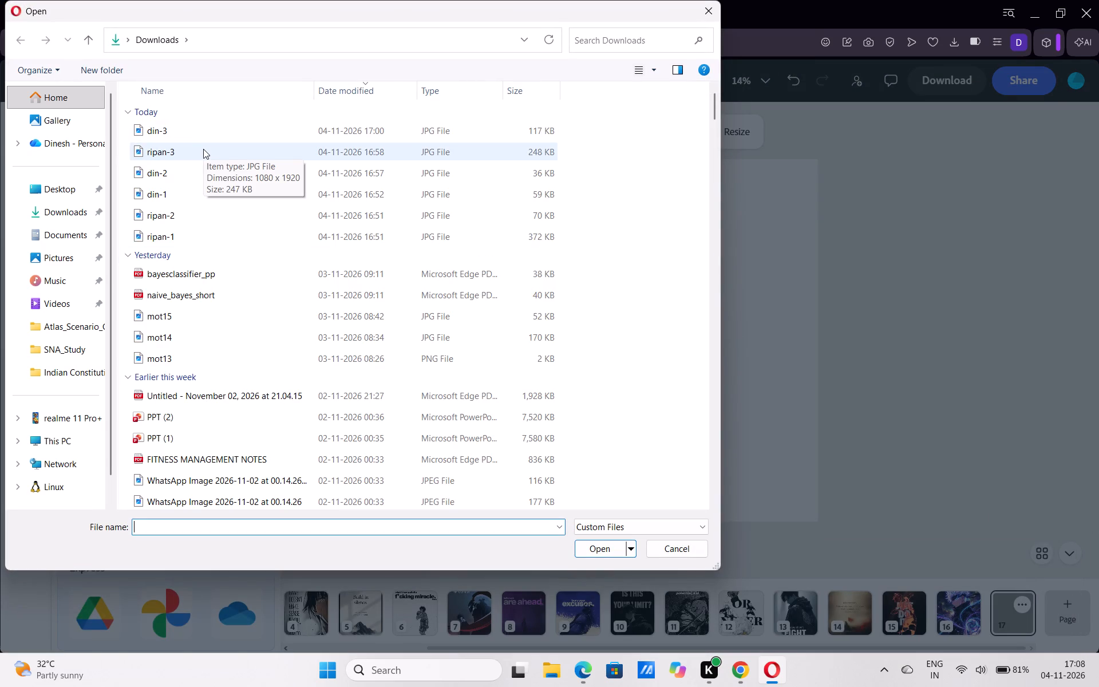
click(167, 218)
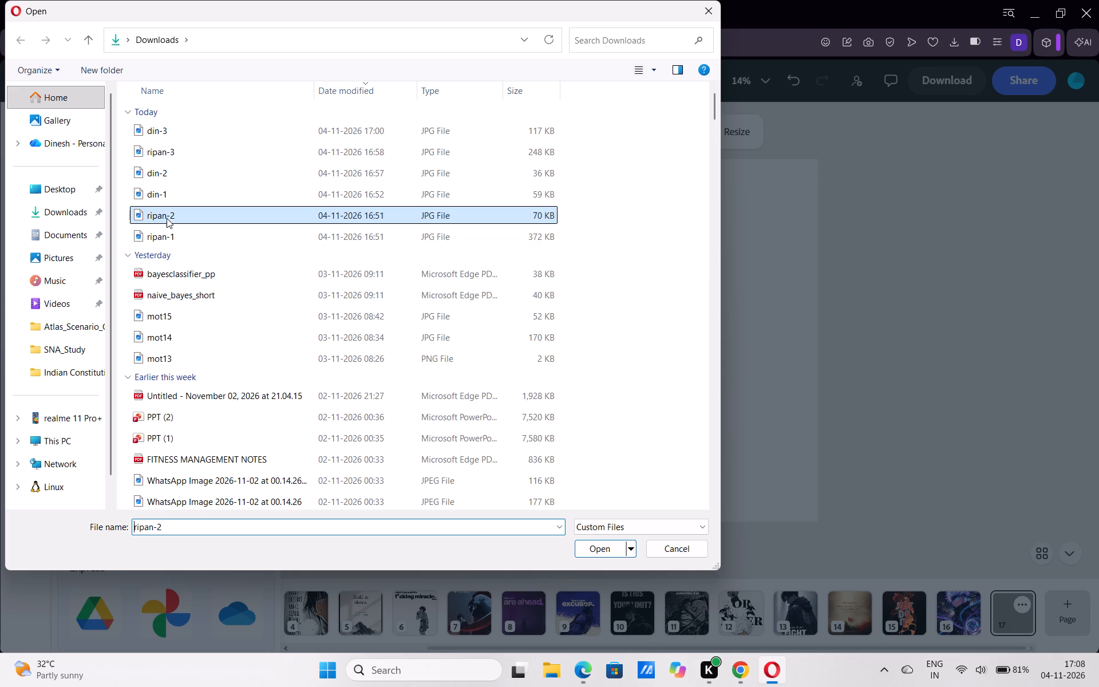
click(600, 551)
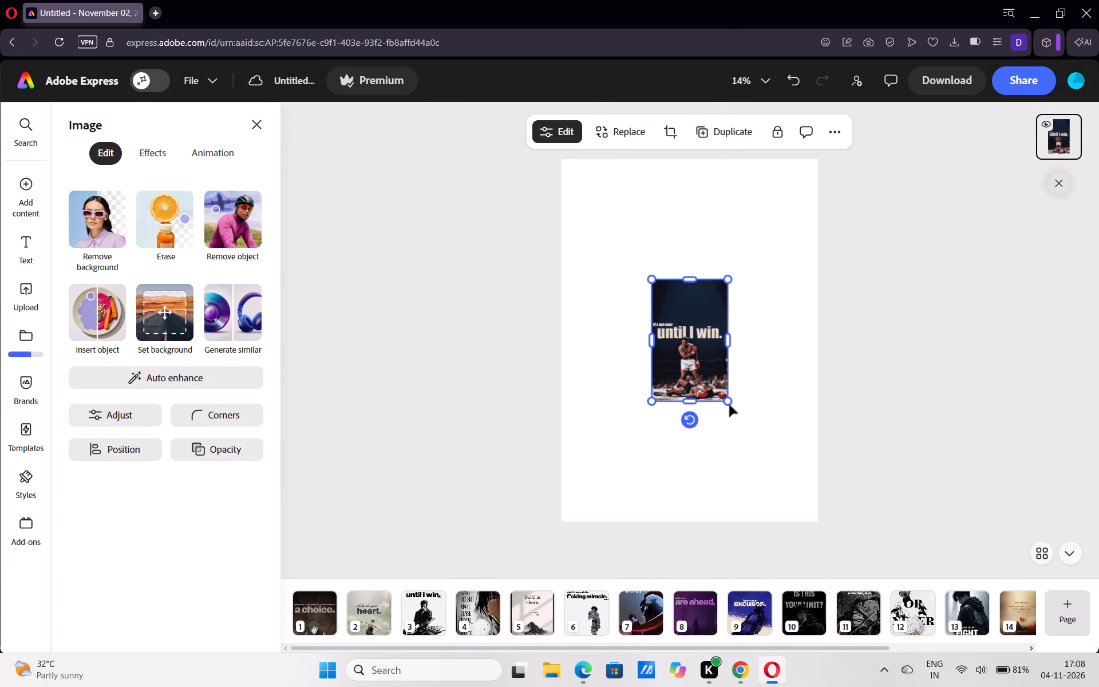
Enlarge the "until I win." boxing poster on page 17 from its corners to the full page height and centre it horizontally.
drag(726, 400, 800, 504)
drag(742, 373, 697, 306)
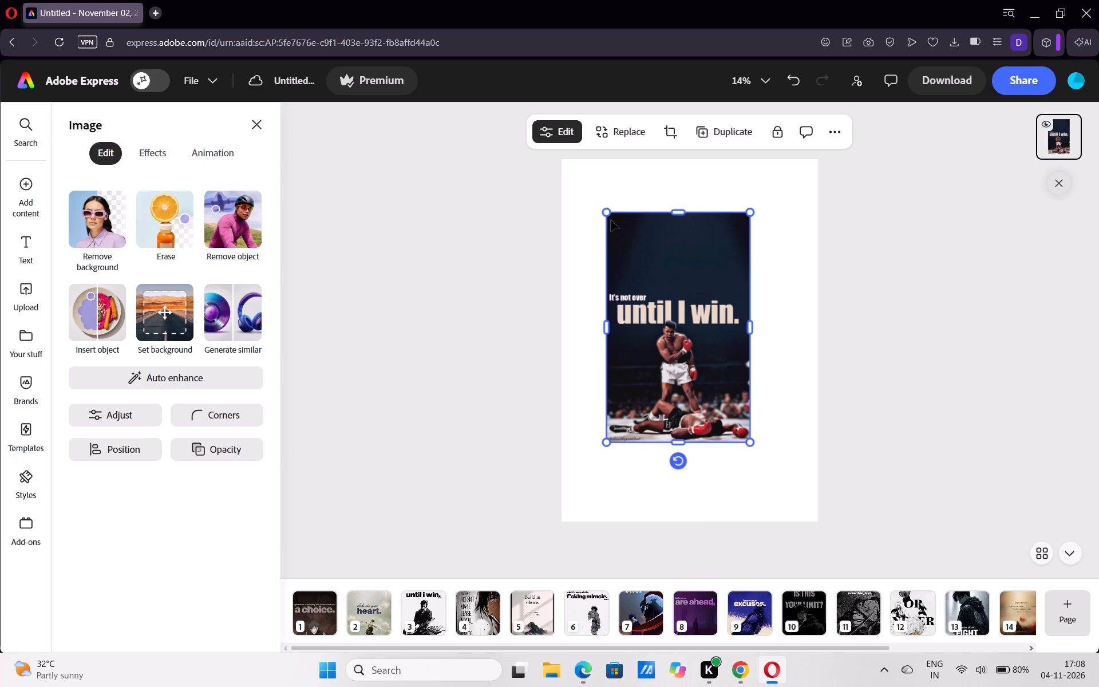
drag(607, 214, 565, 164)
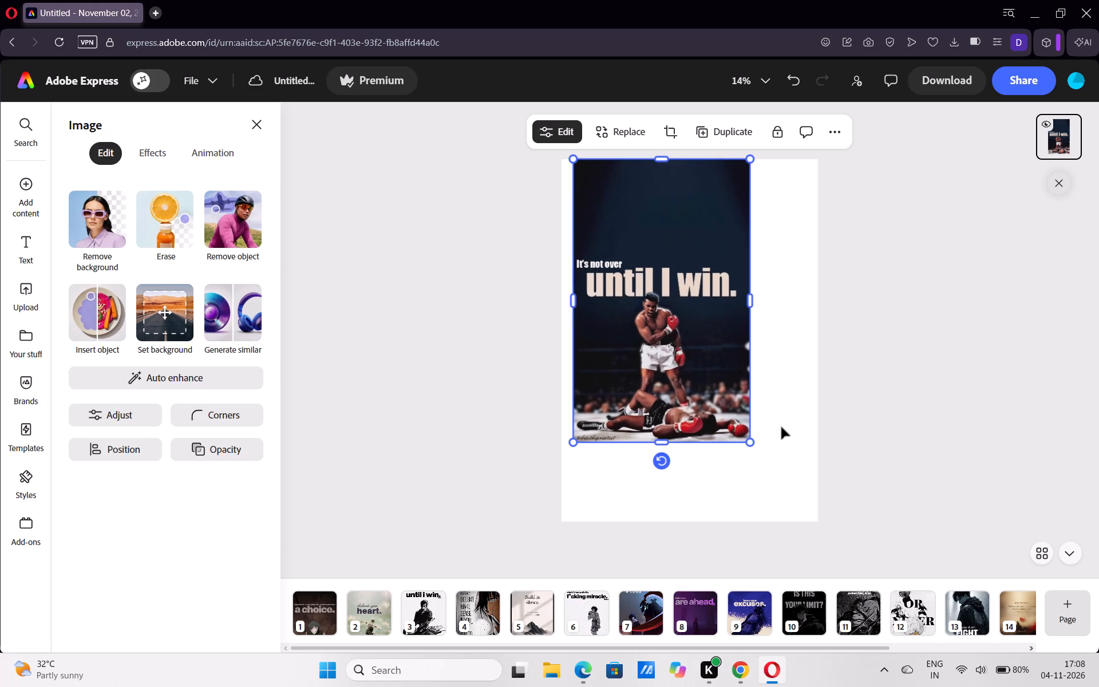
drag(750, 445, 816, 504)
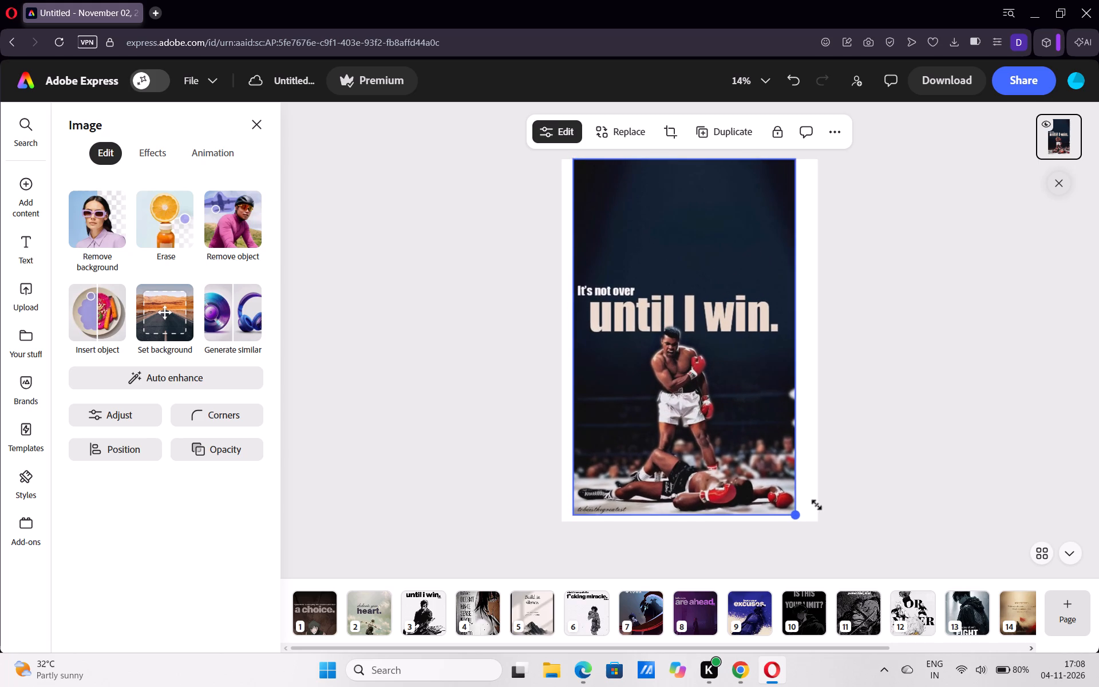
drag(816, 504, 821, 510)
drag(721, 439, 728, 439)
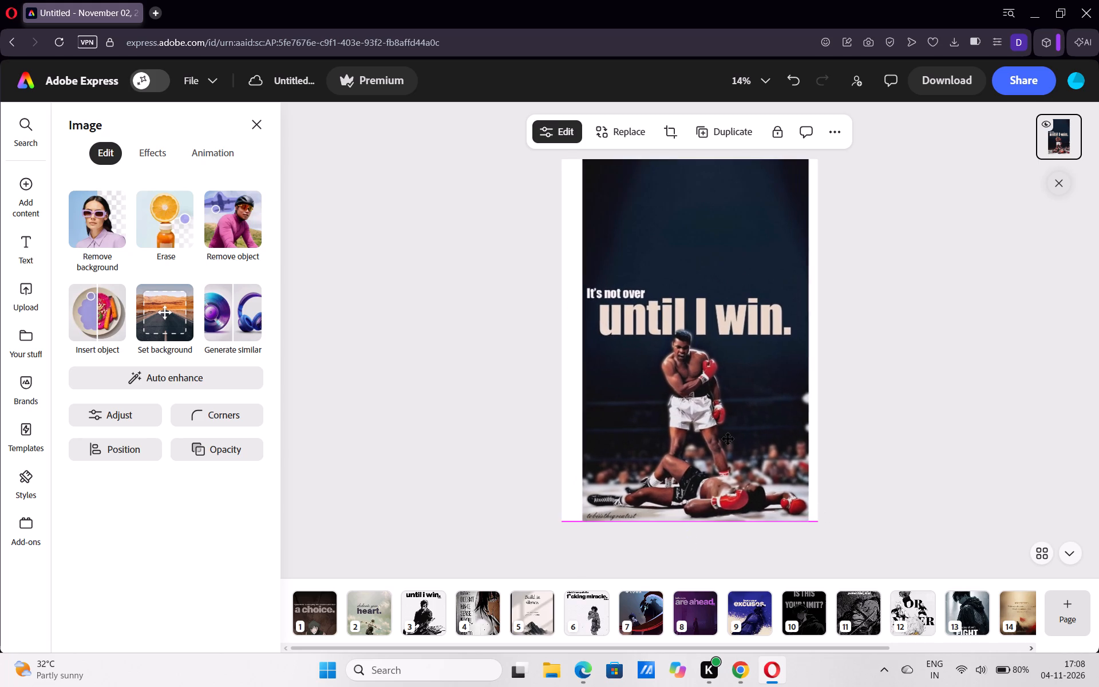
drag(728, 439, 727, 439)
Extend both sides of the boxing poster to the left and right edges of page 17.
drag(805, 341, 813, 342)
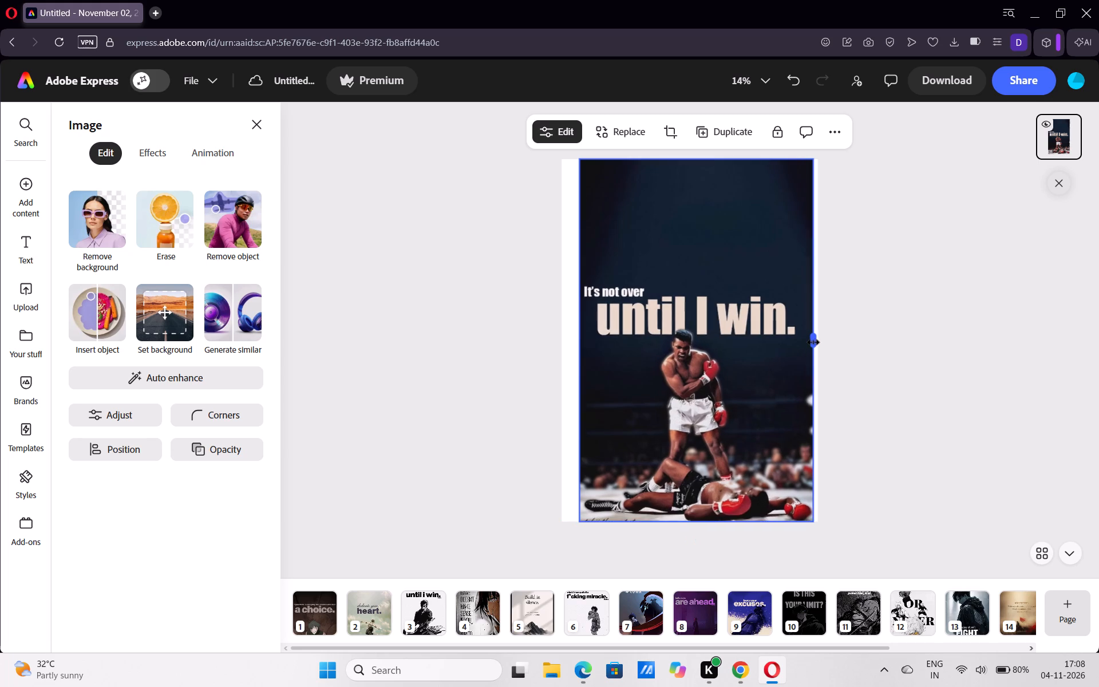
drag(813, 342, 817, 343)
drag(577, 341, 558, 341)
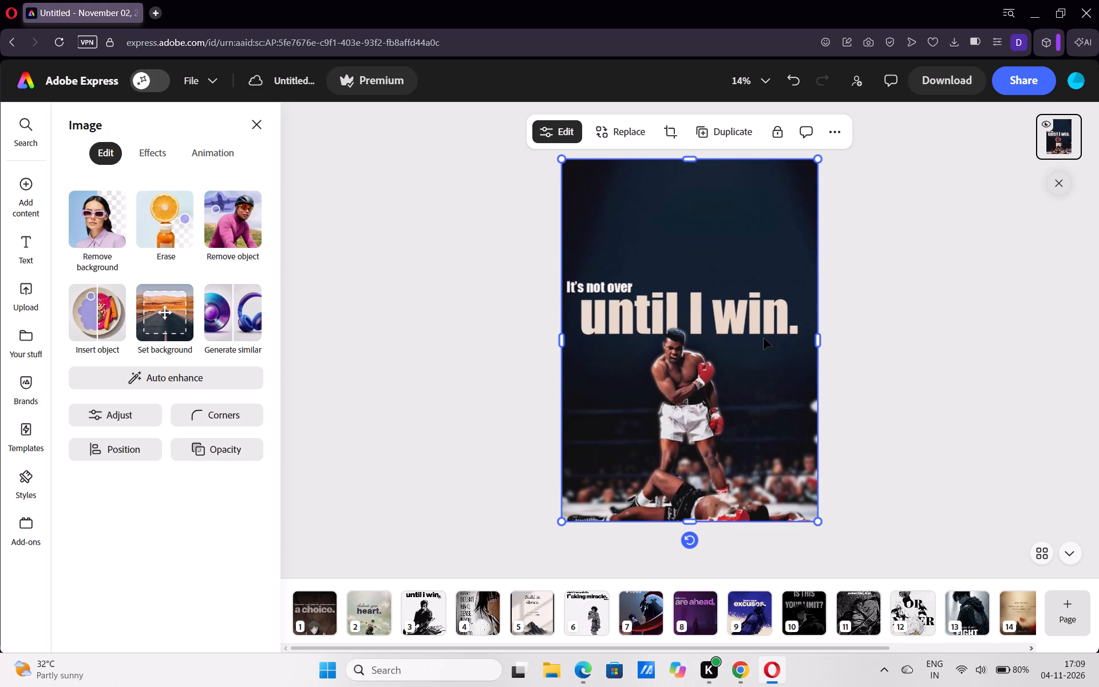
Shift the boxing poster up and extend its bottom to the lower edge of page 17, revealing more of the fallen boxer.
click(887, 291)
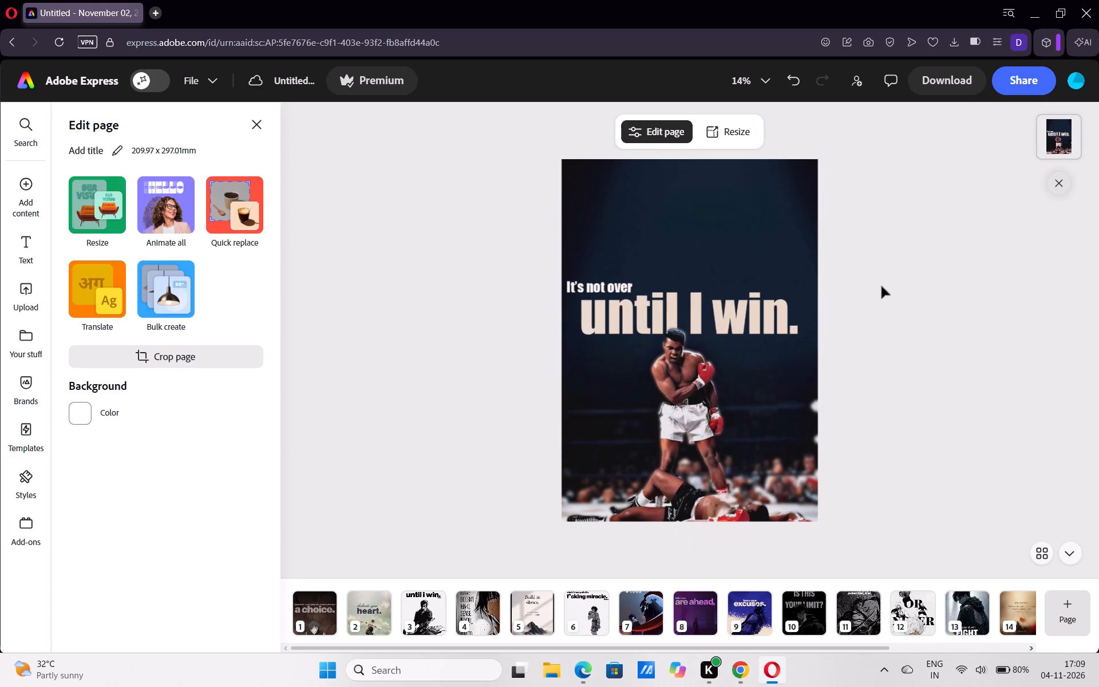
click(774, 372)
drag(707, 272, 707, 266)
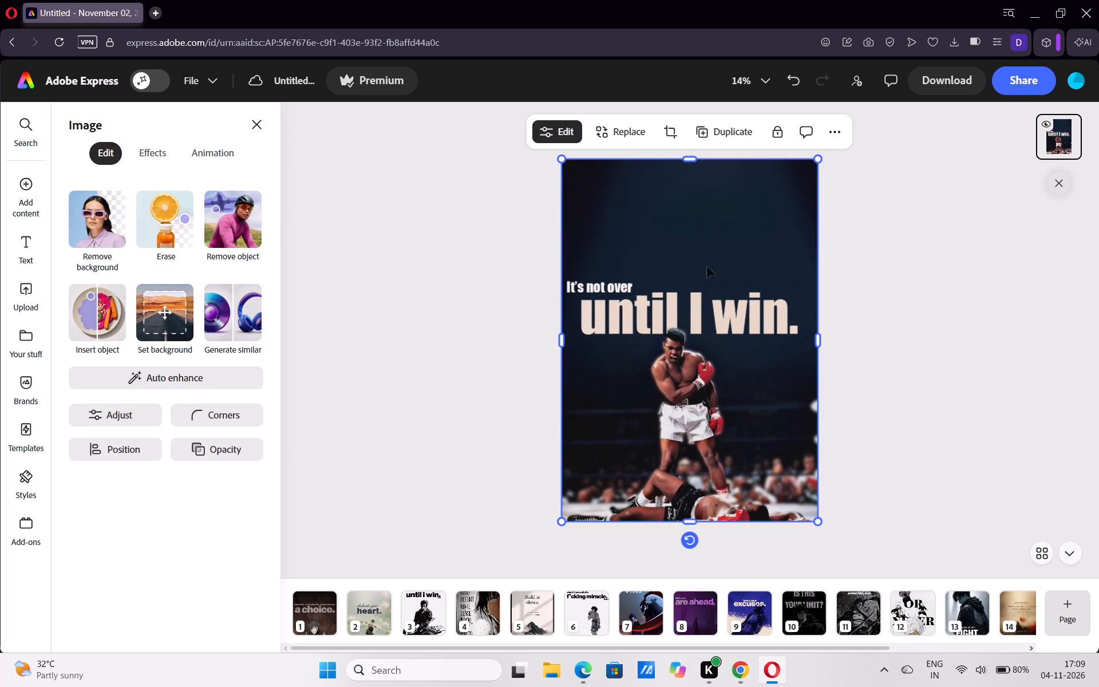
drag(707, 266, 706, 254)
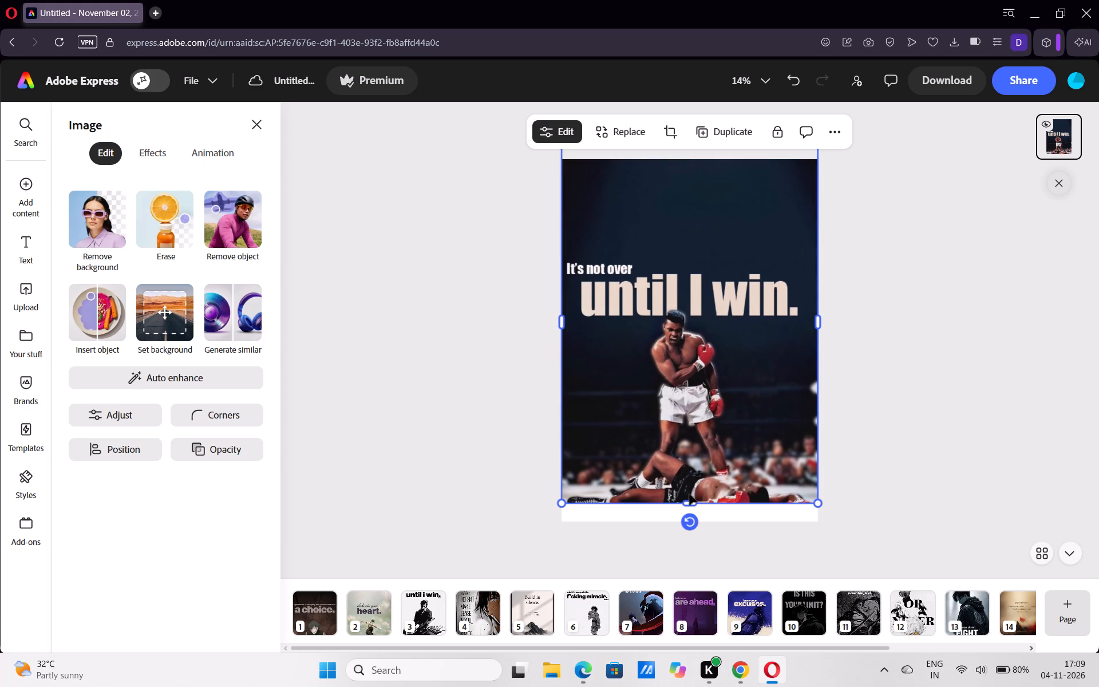
drag(686, 506, 687, 524)
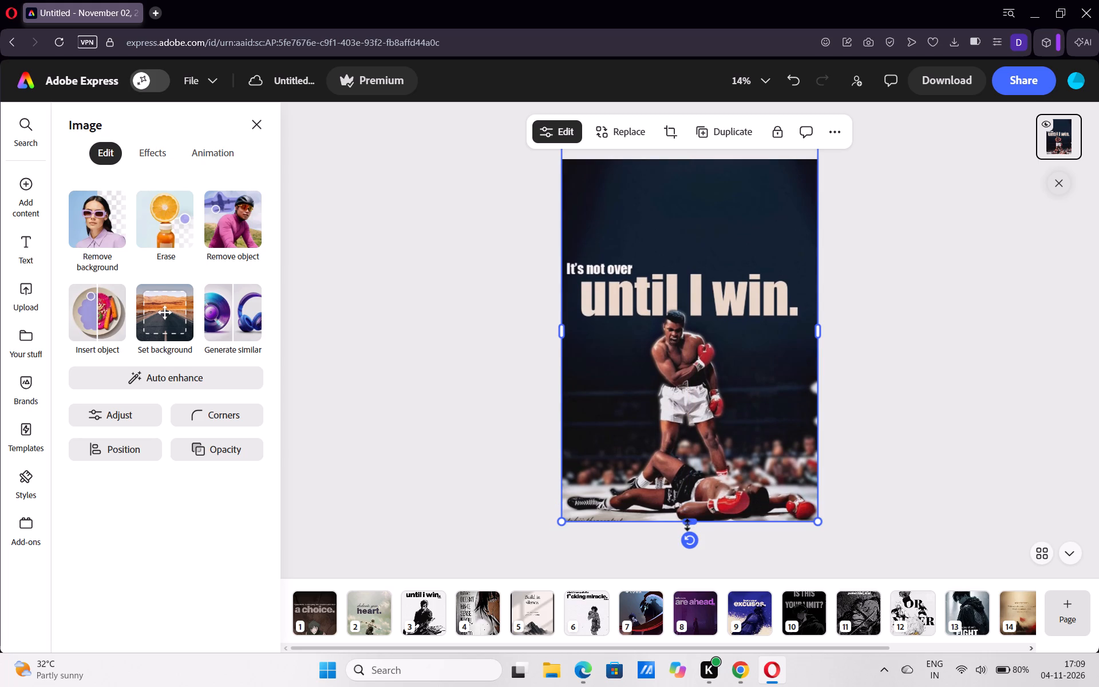
Add a blank page of the same size after page 17.
click(920, 522)
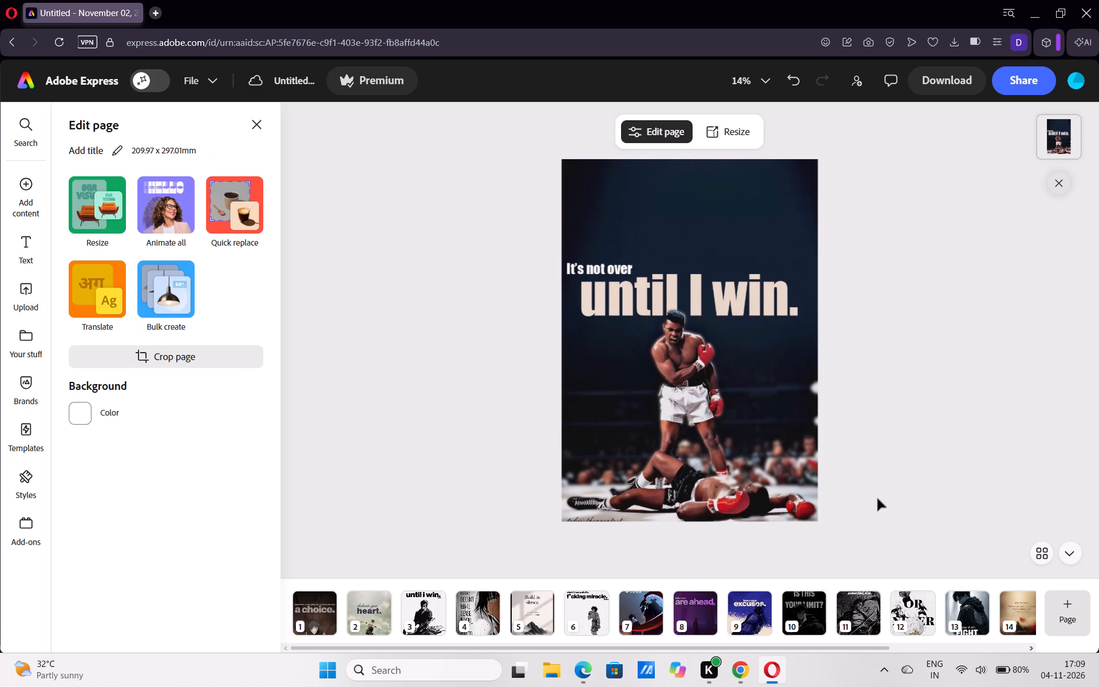
click(1078, 613)
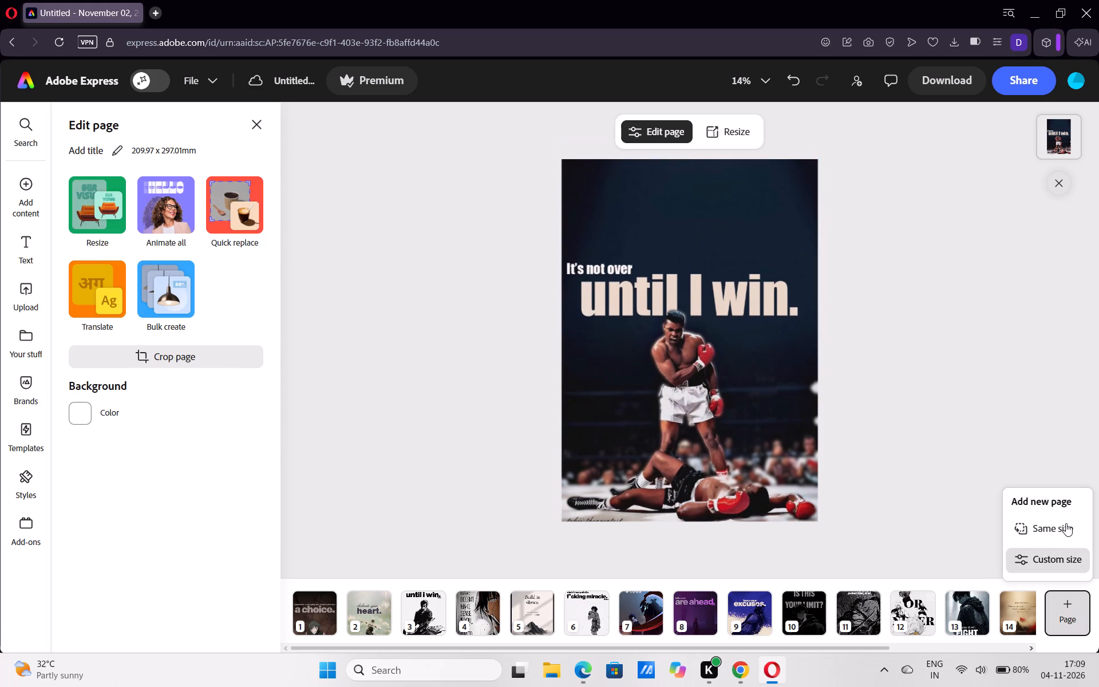
click(1066, 523)
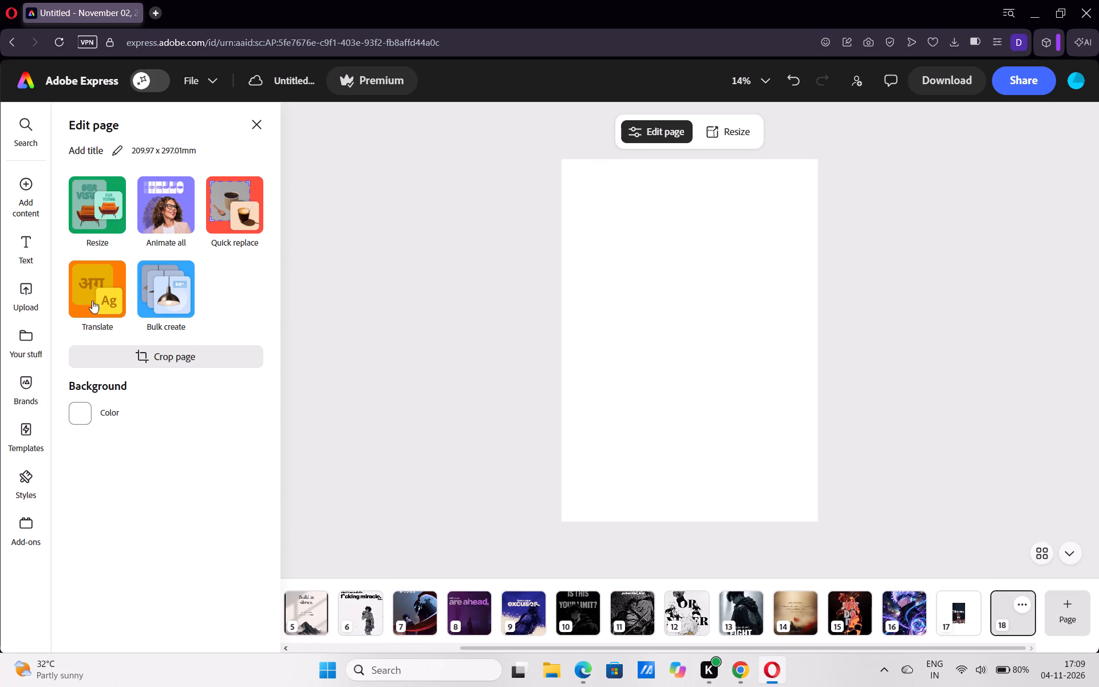
Upload the downloaded image ripan-3.jpg onto the blank page 18.
click(25, 295)
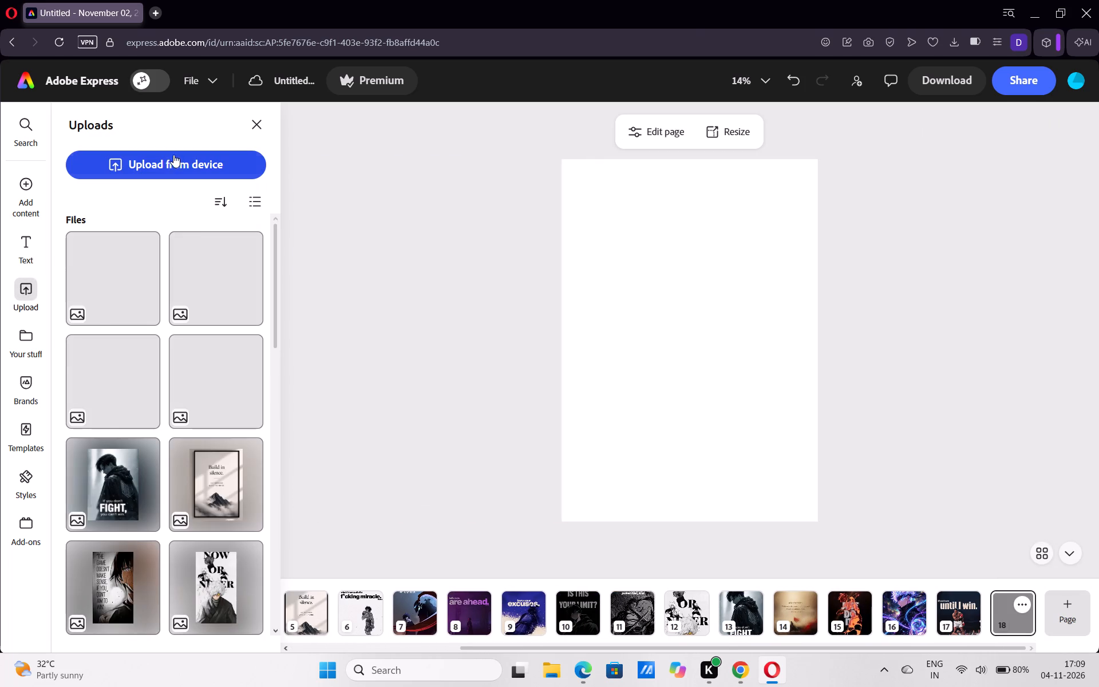
click(181, 171)
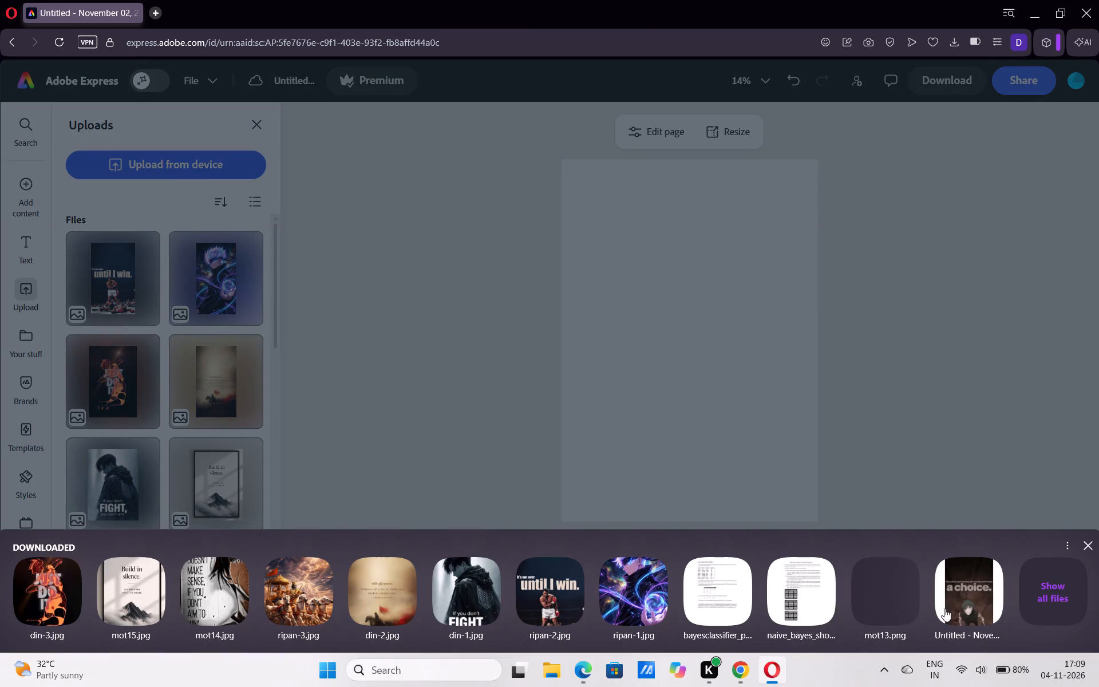
click(1031, 601)
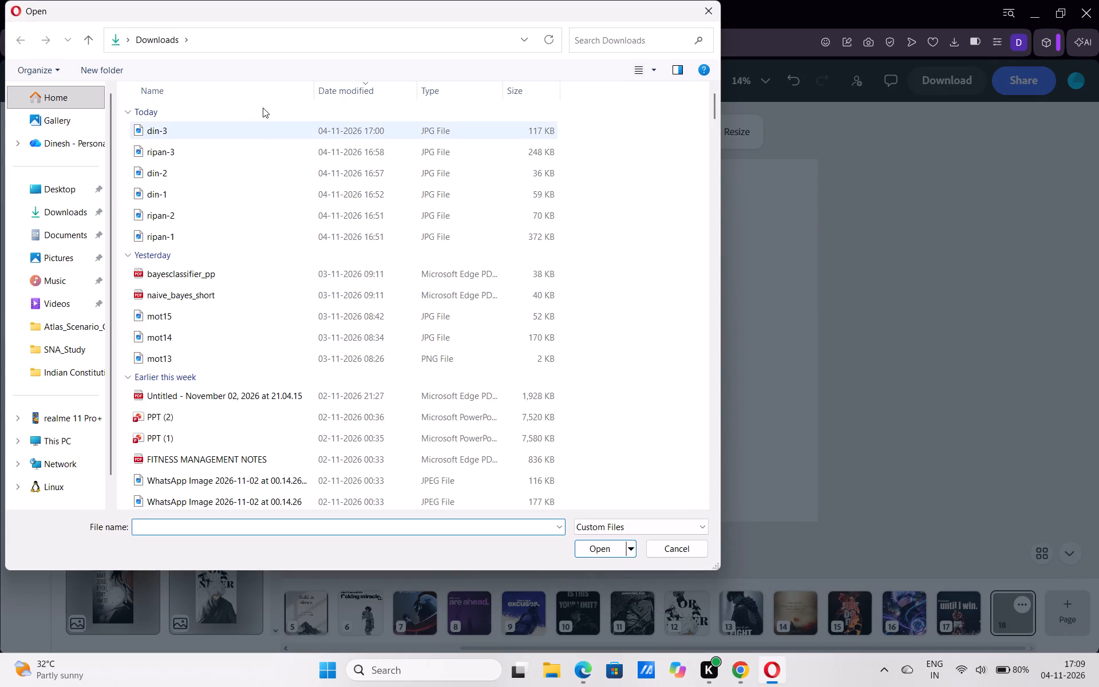
click(265, 144)
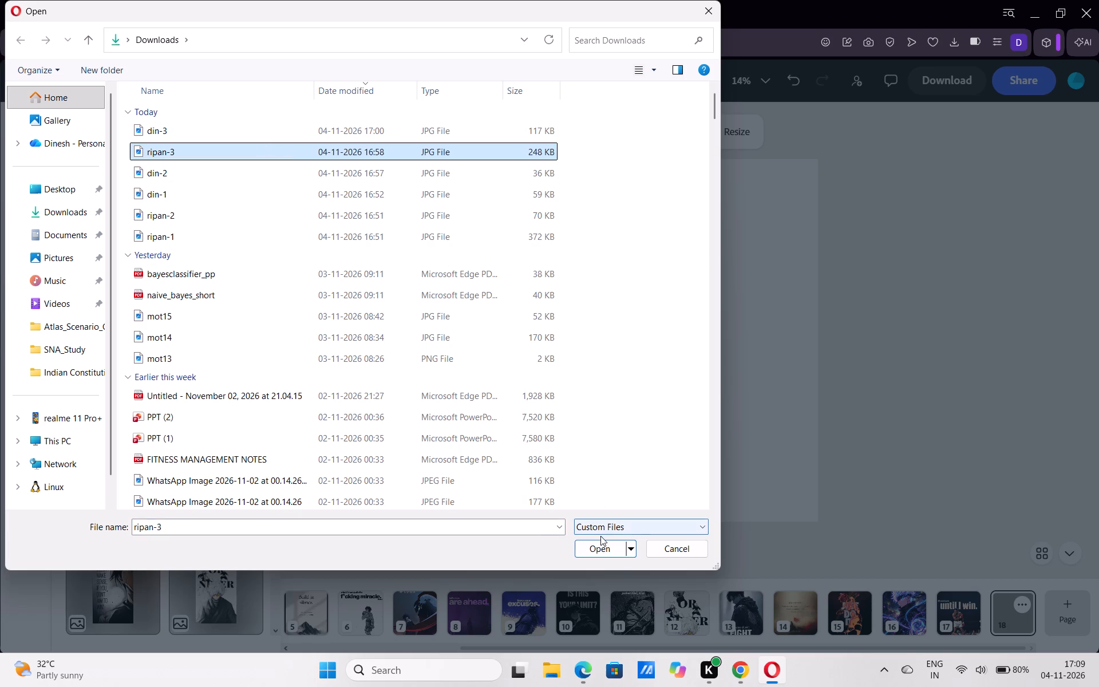
click(605, 547)
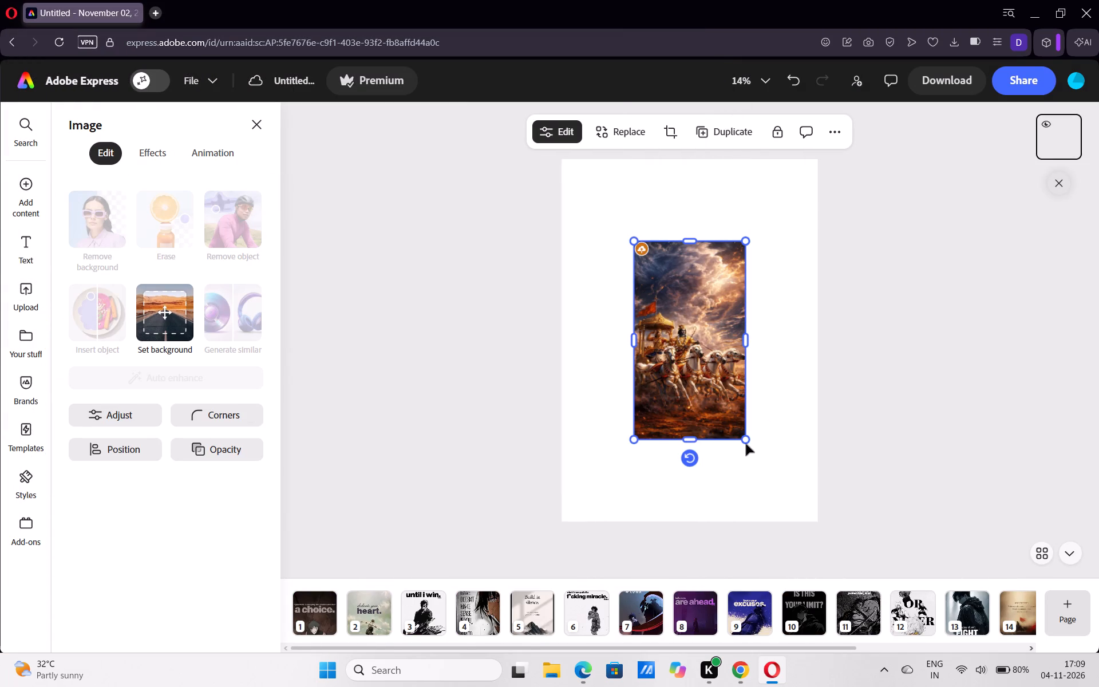
Enlarge the chariot image on page 18 from its corners to nearly the full page height and centre it horizontally.
drag(746, 442, 797, 484)
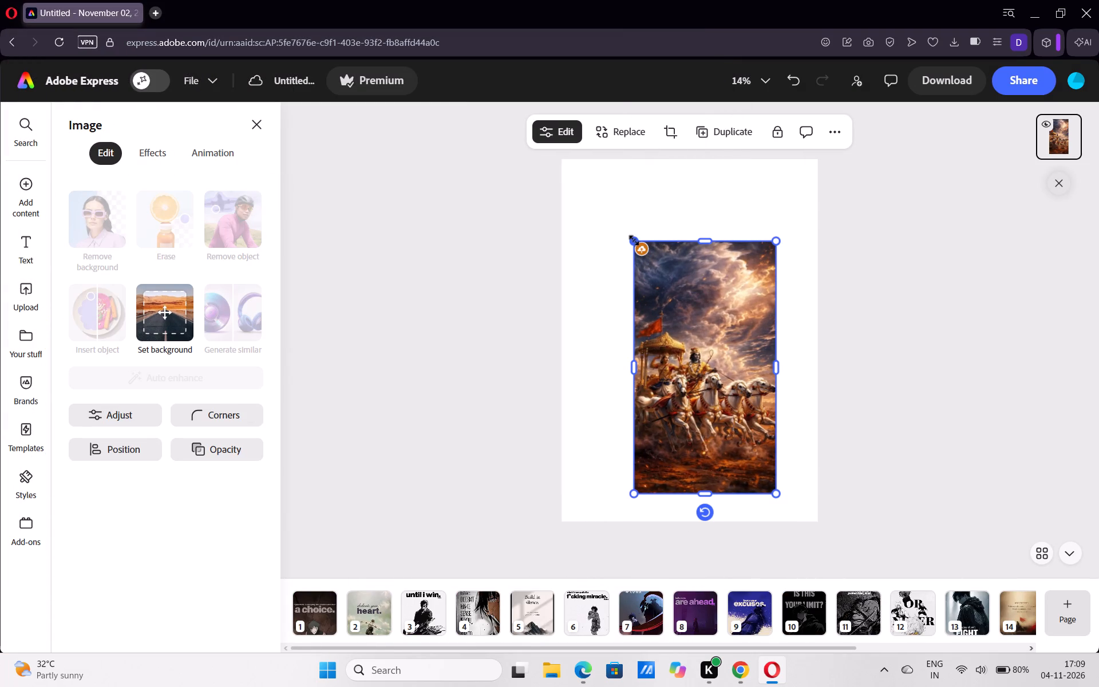
drag(634, 240, 592, 203)
drag(687, 287, 681, 281)
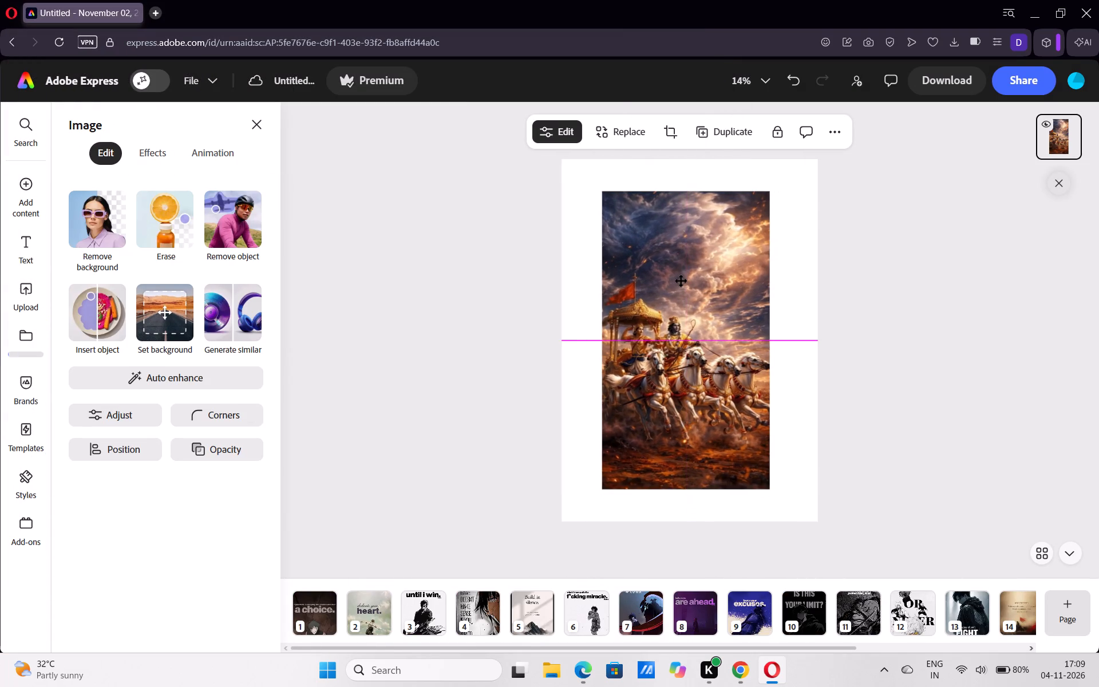
drag(681, 281, 685, 281)
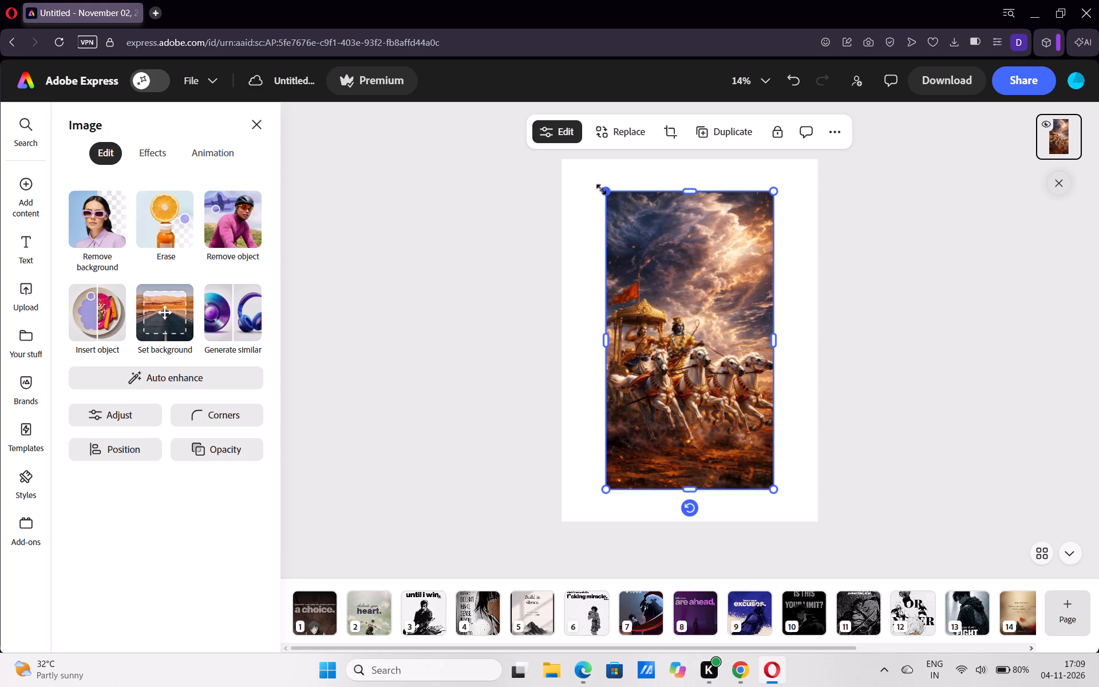
drag(600, 188, 560, 172)
drag(770, 488, 807, 508)
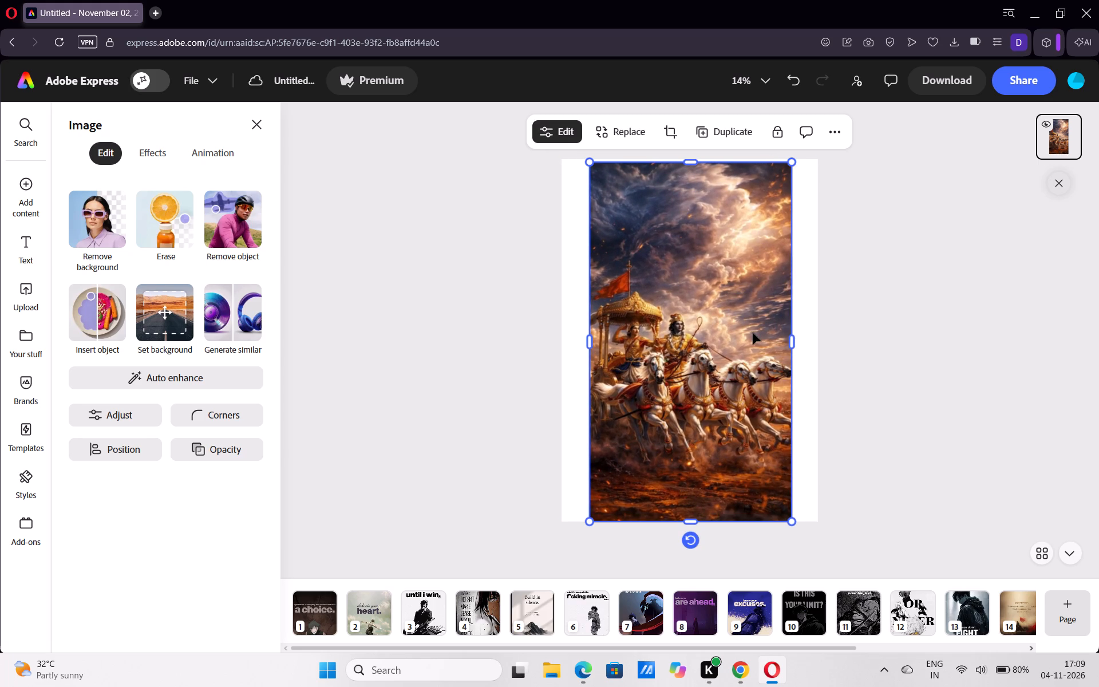
Stretch both sides of the chariot image out to the left and right edges of page 18.
drag(790, 338, 813, 343)
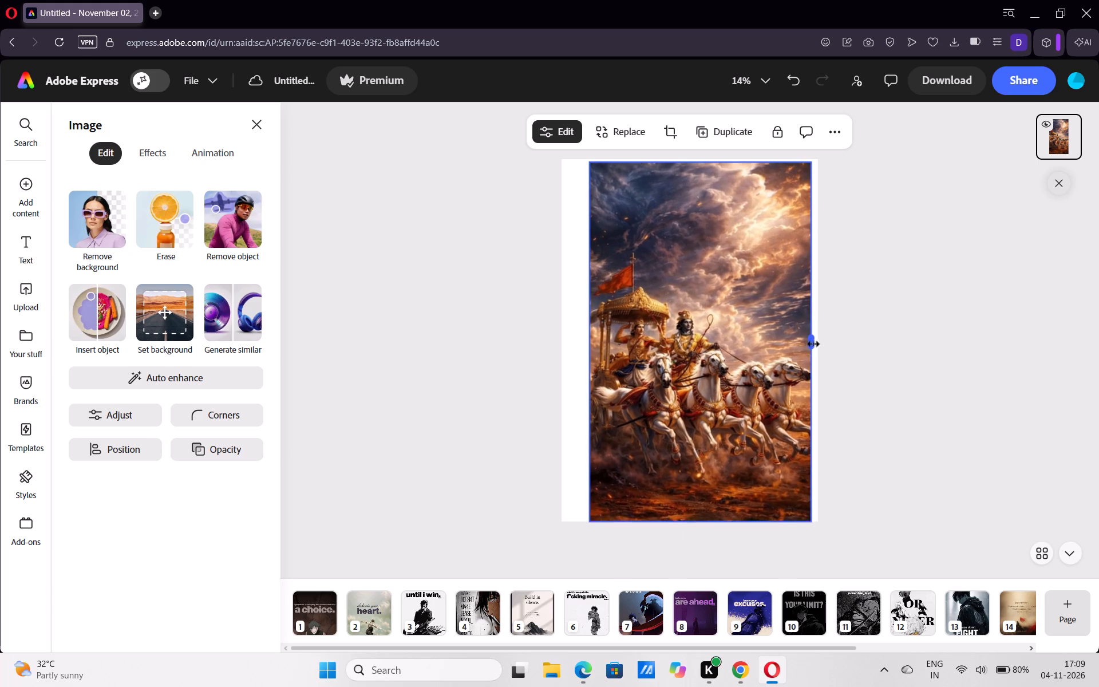
drag(813, 343, 820, 346)
drag(589, 334, 569, 334)
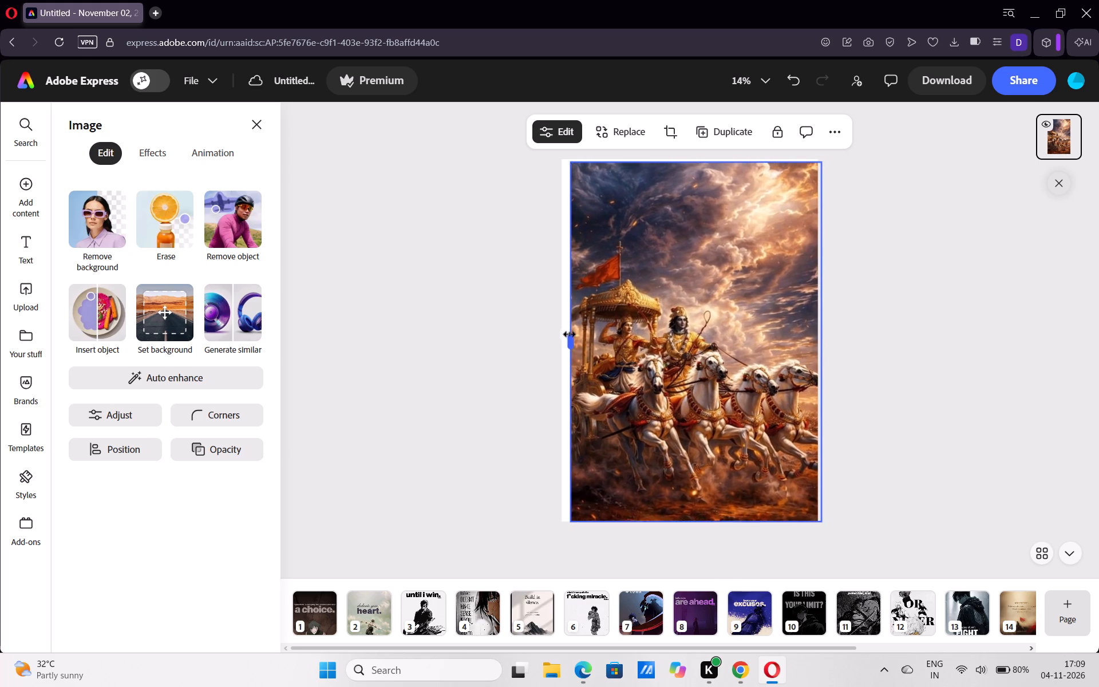
drag(569, 334, 562, 334)
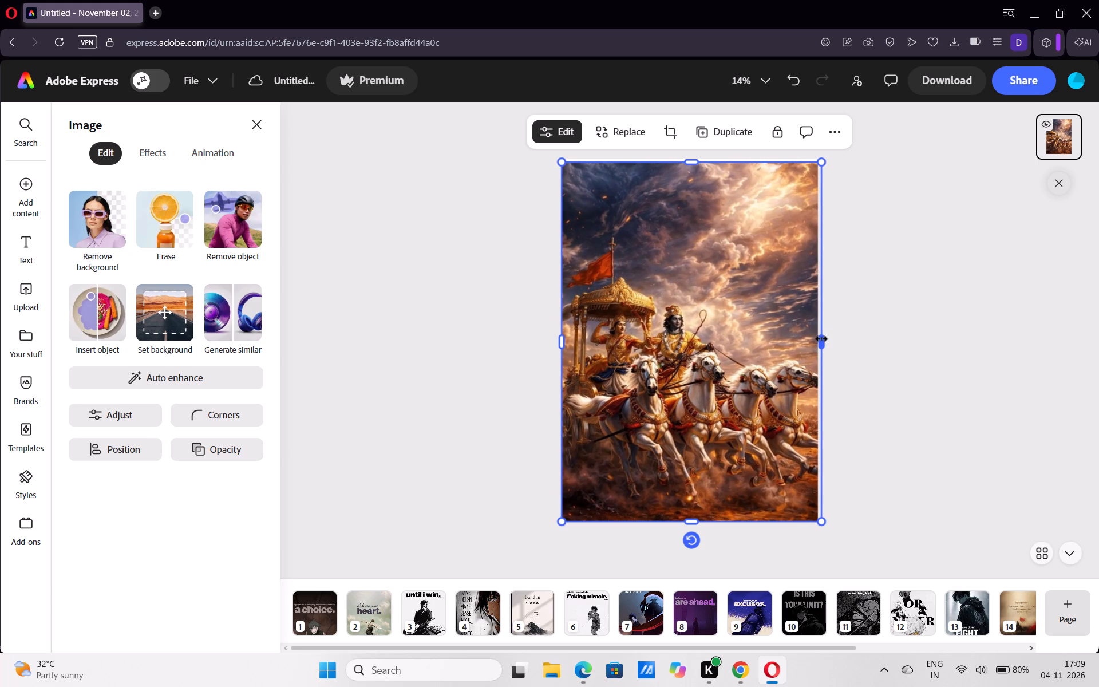
drag(821, 338, 812, 342)
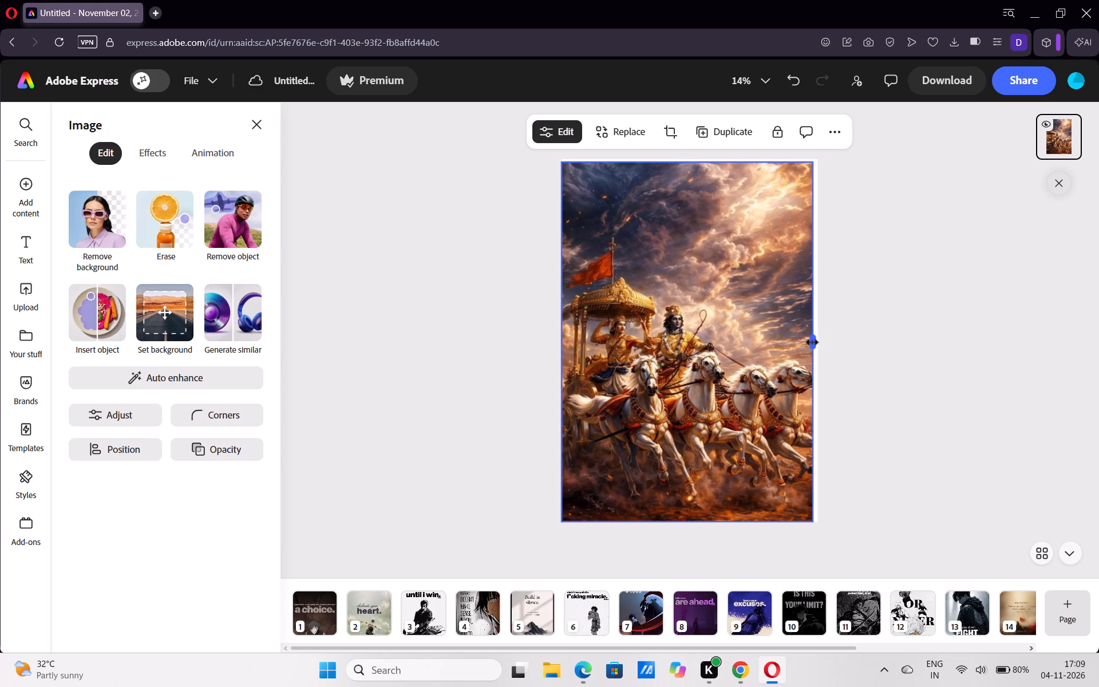
drag(812, 342, 816, 343)
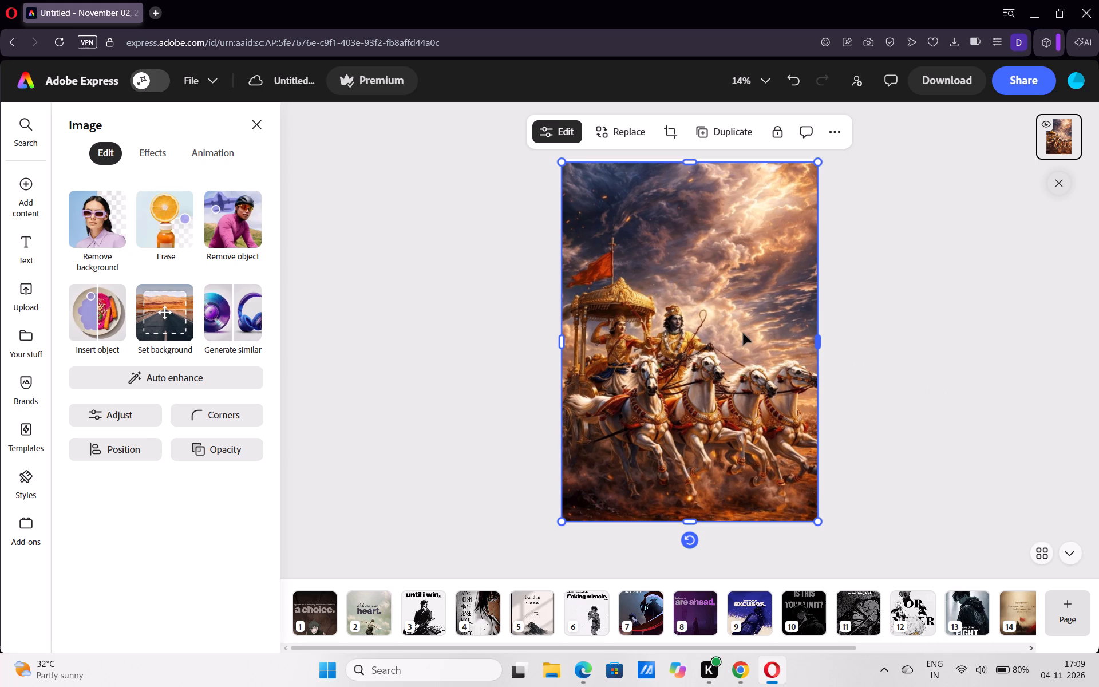
Shift the chariot image vertically and fit its top and bottom exactly to the upper and lower edges of page 18.
click(743, 333)
drag(696, 517, 697, 526)
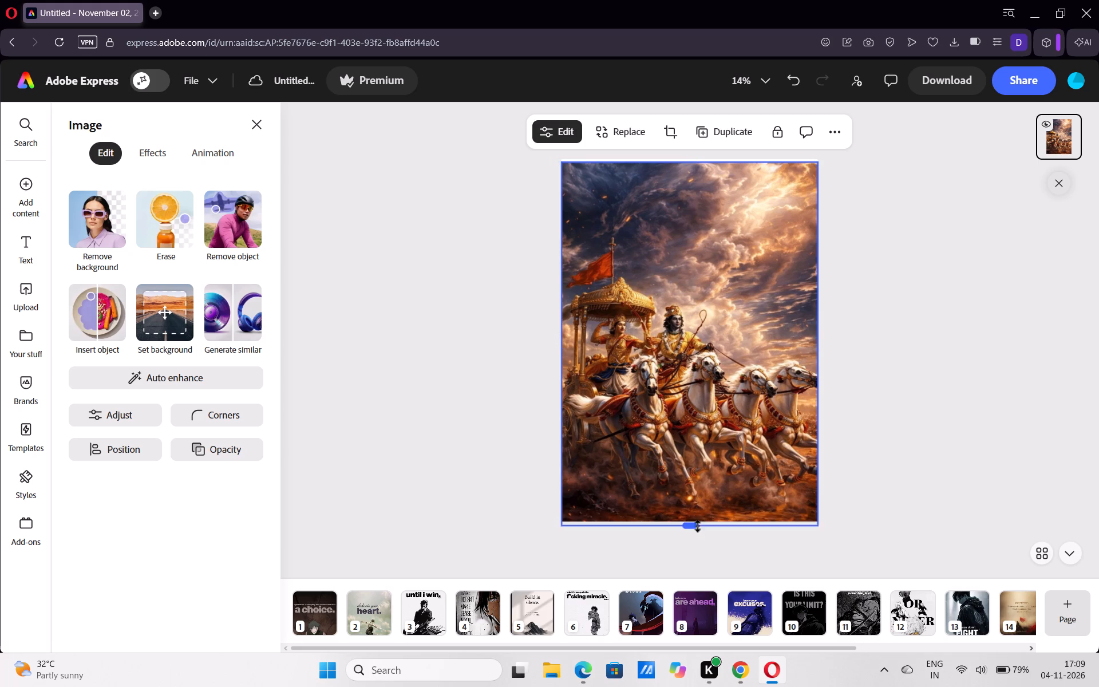
drag(697, 526, 698, 531)
drag(698, 390, 697, 380)
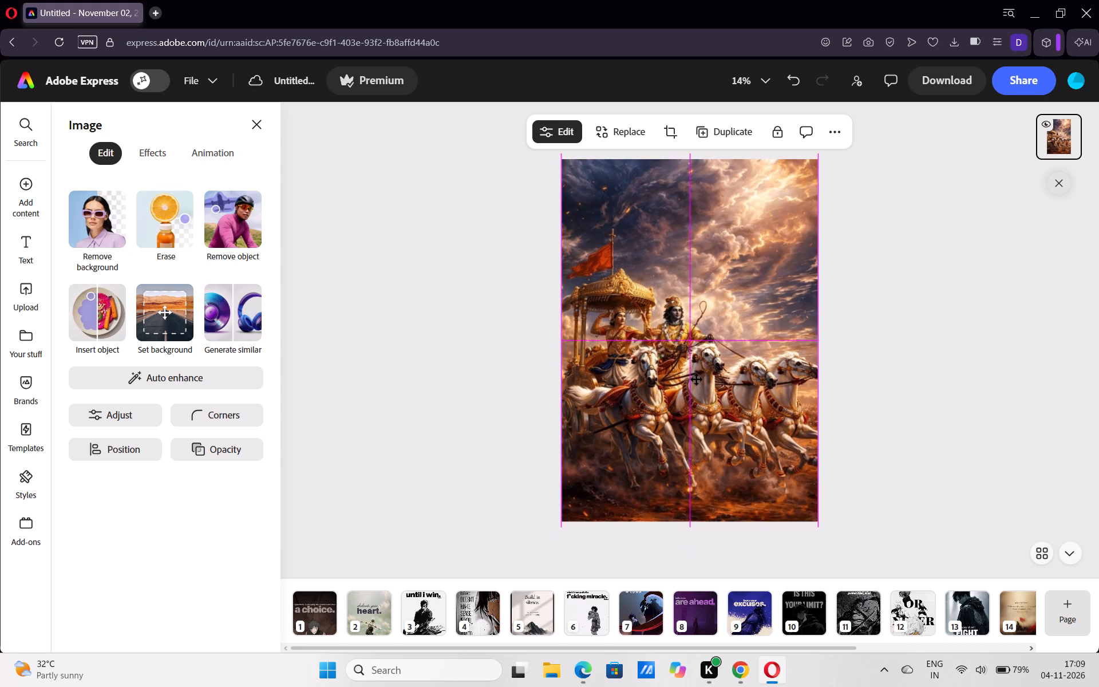
drag(697, 380, 696, 381)
drag(696, 381, 698, 396)
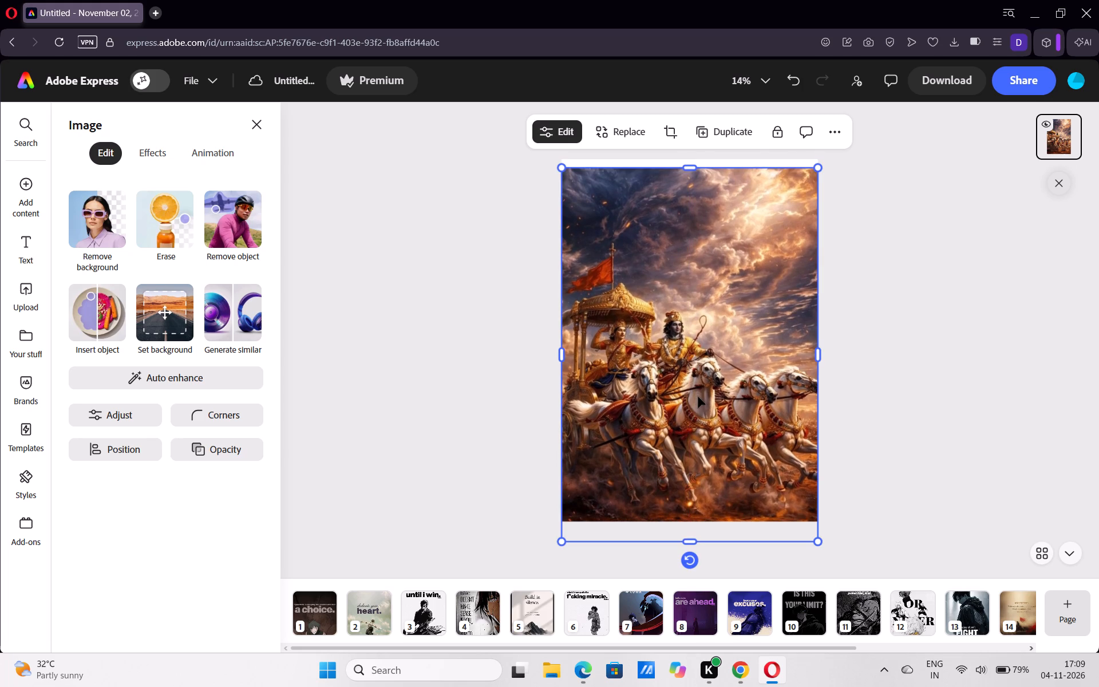
drag(688, 165, 688, 158)
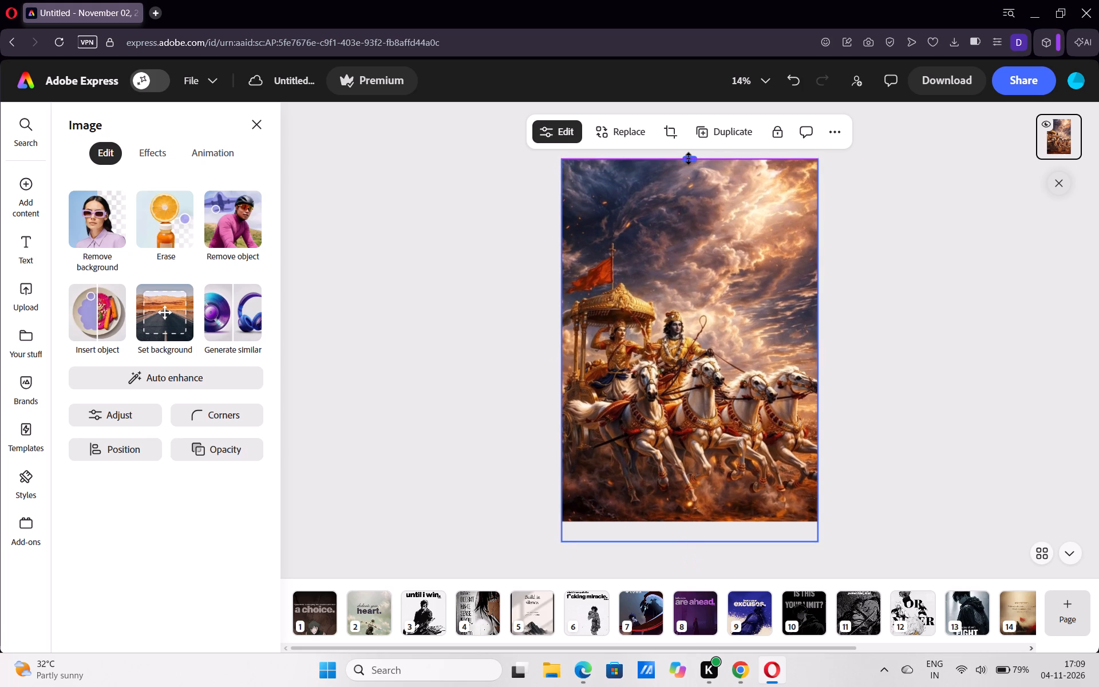
drag(688, 158, 689, 156)
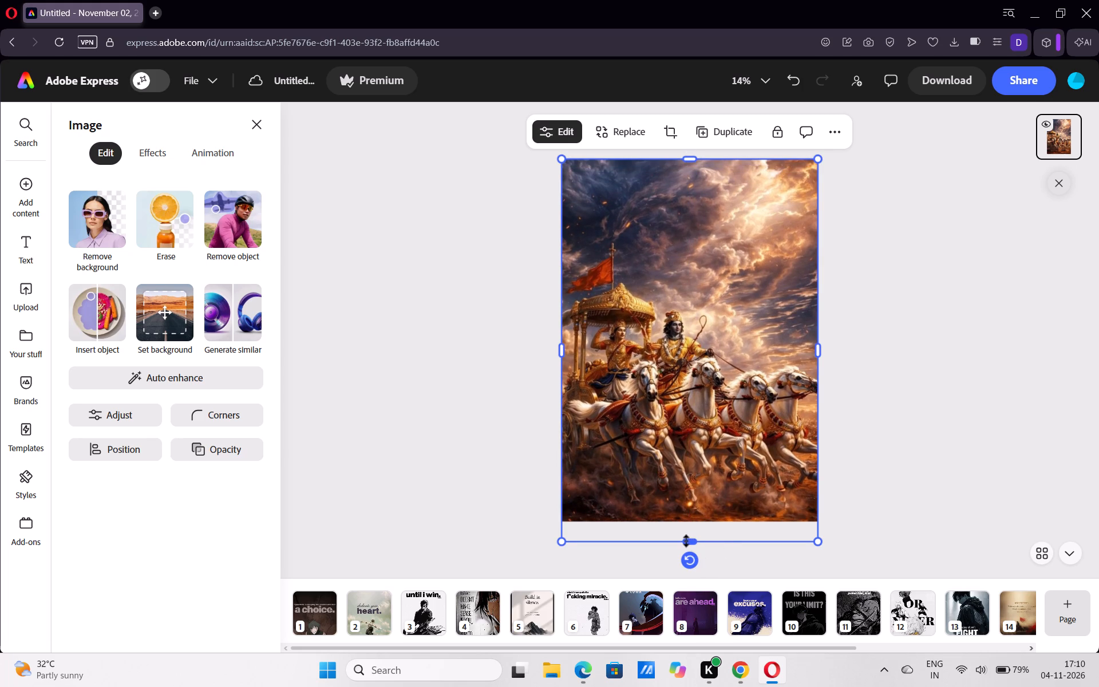
drag(686, 540, 683, 520)
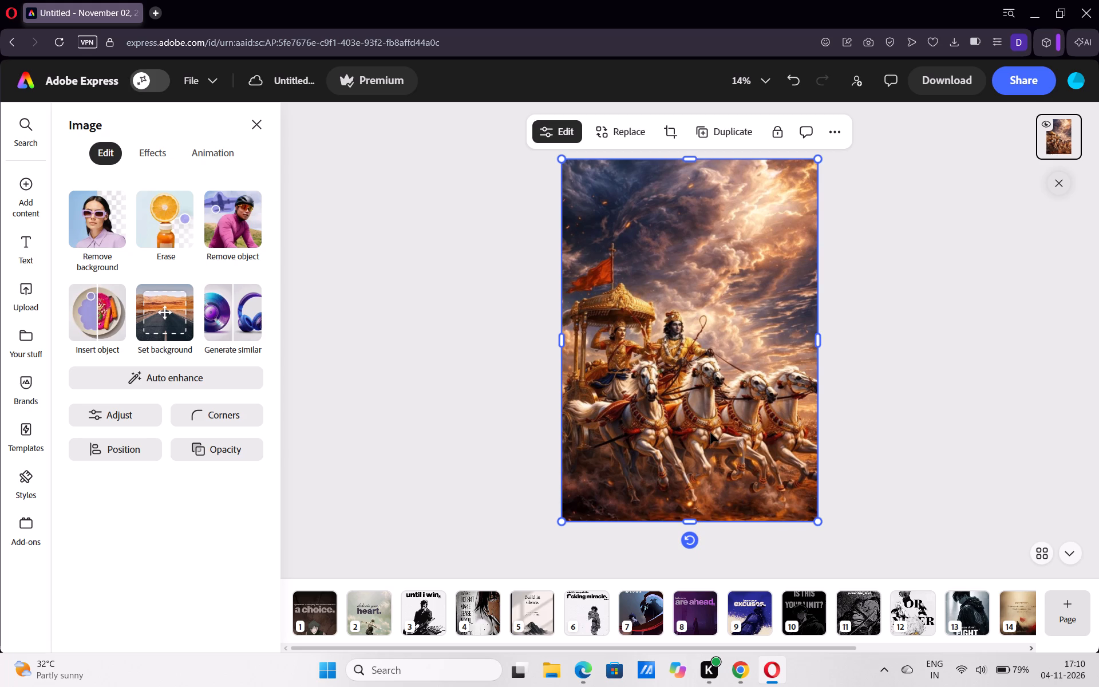
Shift the chariot image slightly left, then refit its right and left sides to the edges of page 18.
drag(710, 432, 701, 432)
drag(807, 341, 813, 341)
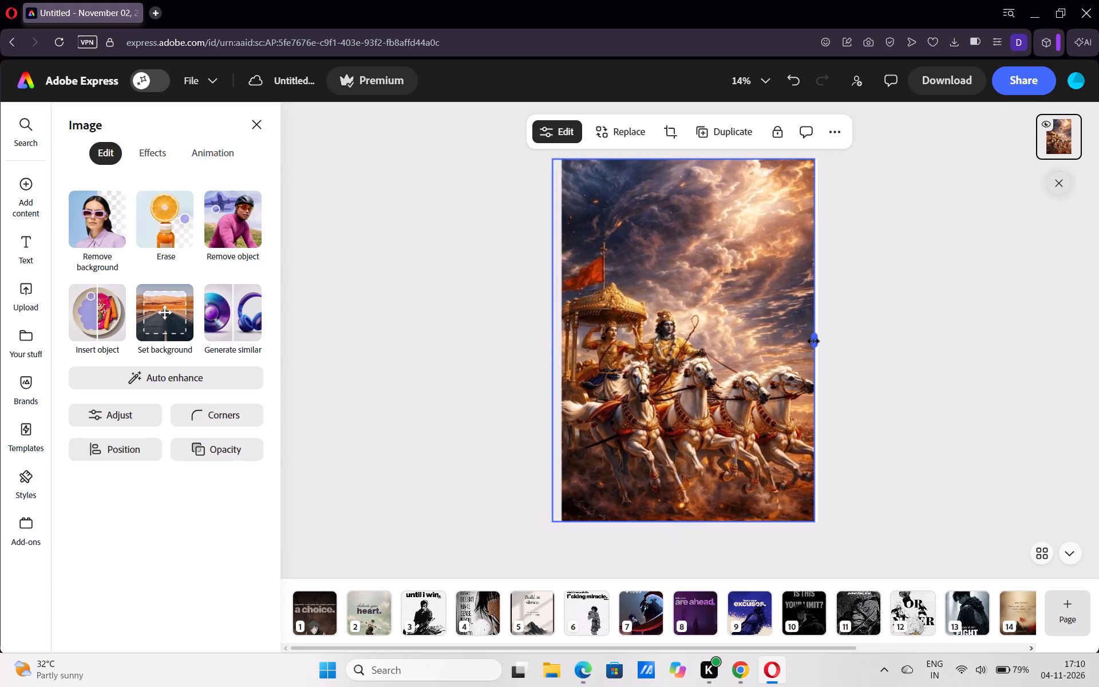
drag(813, 341, 816, 339)
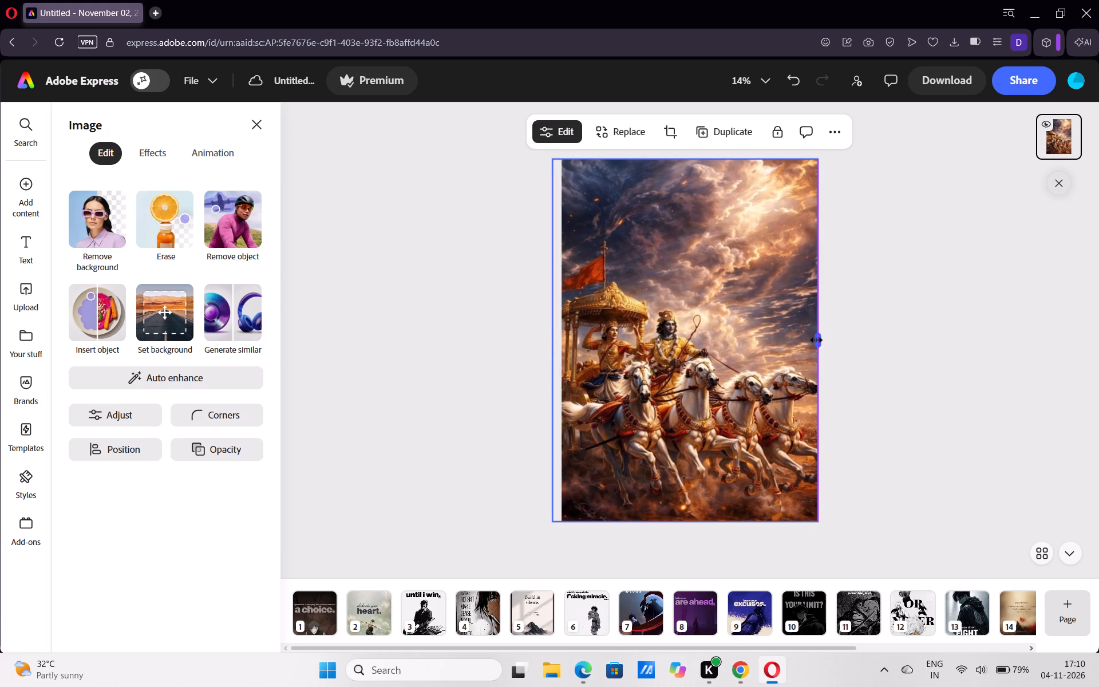
drag(816, 339, 816, 339)
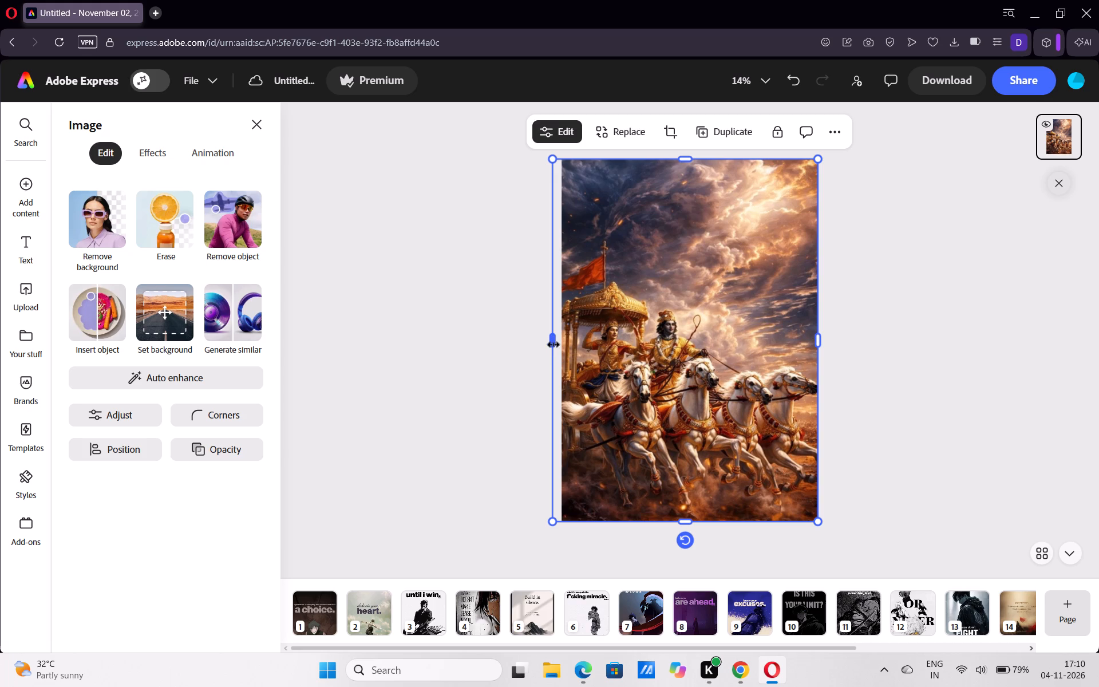
drag(552, 343, 563, 340)
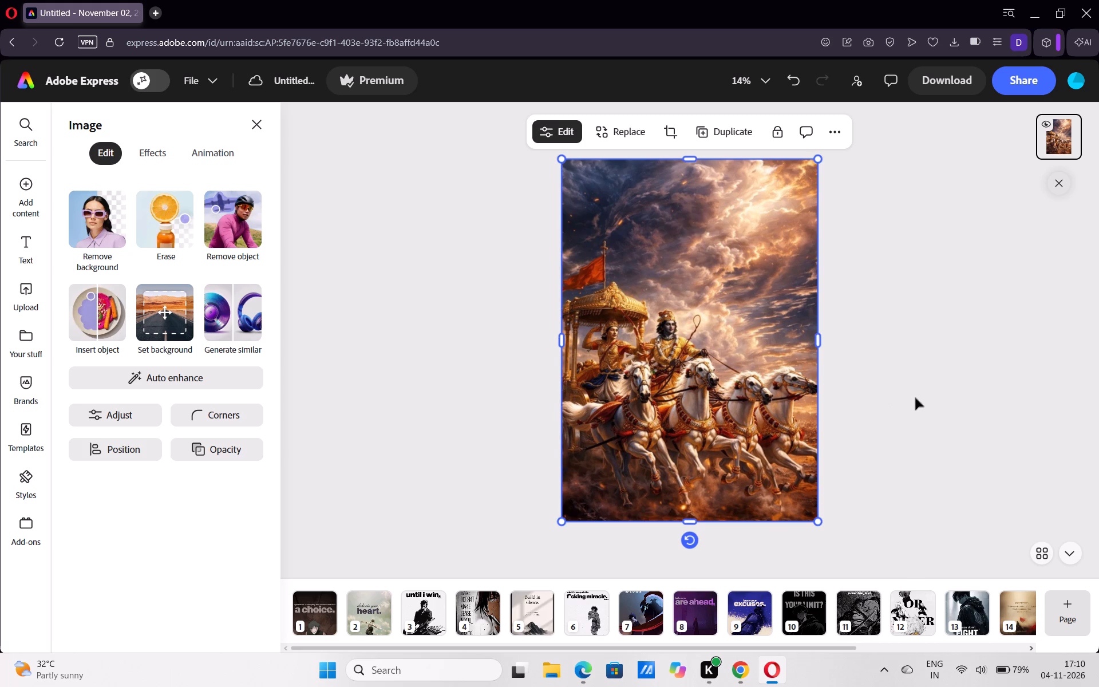
click(915, 398)
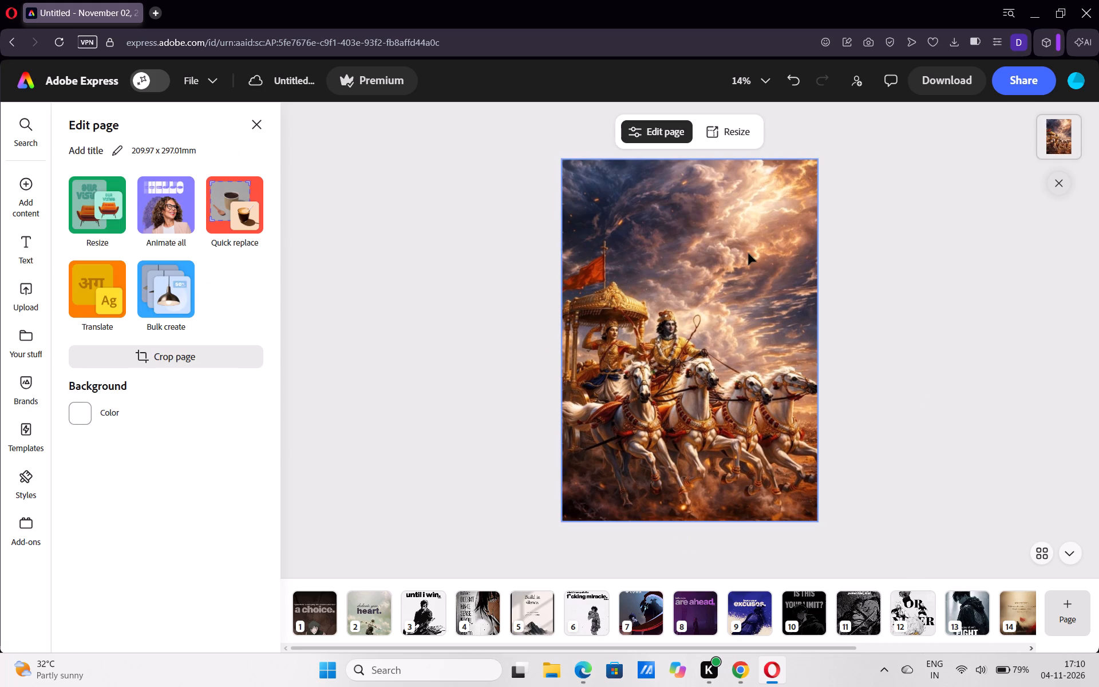
Set up the design download for all pages in the PDF Print (Best for printing) format.
click(963, 77)
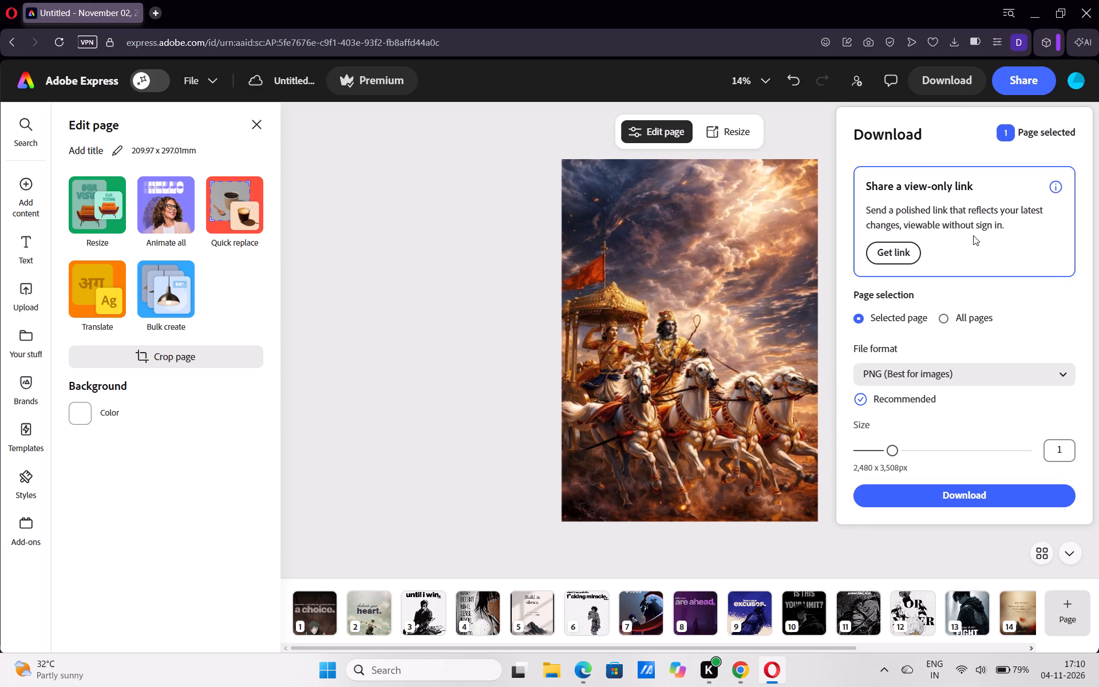
click(974, 319)
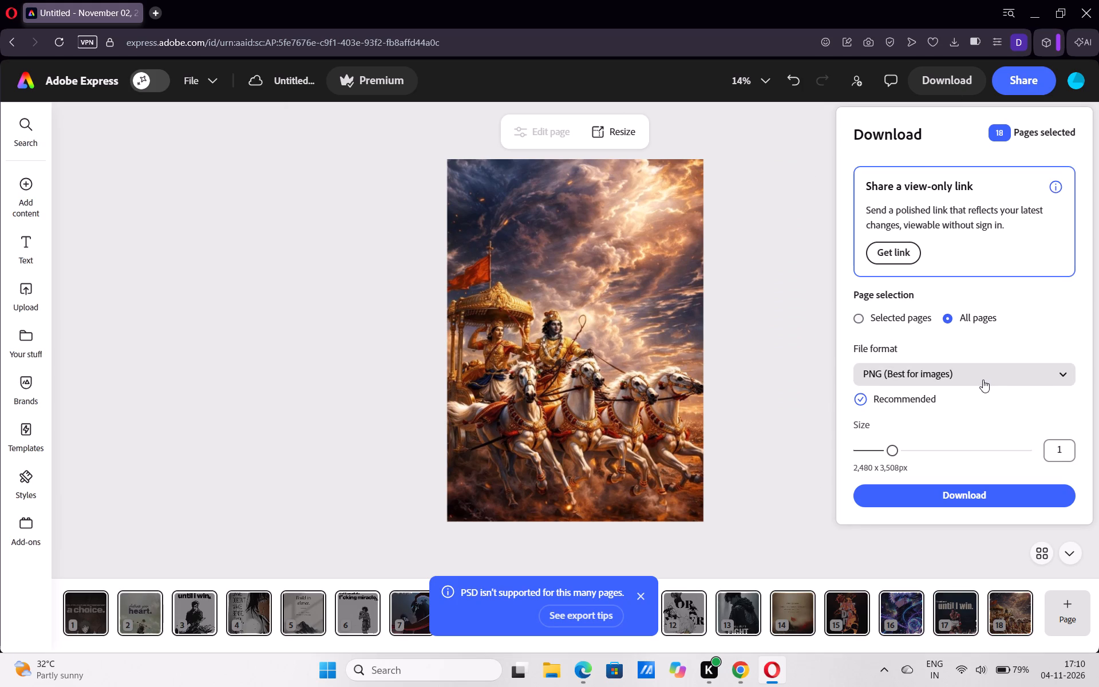
click(983, 380)
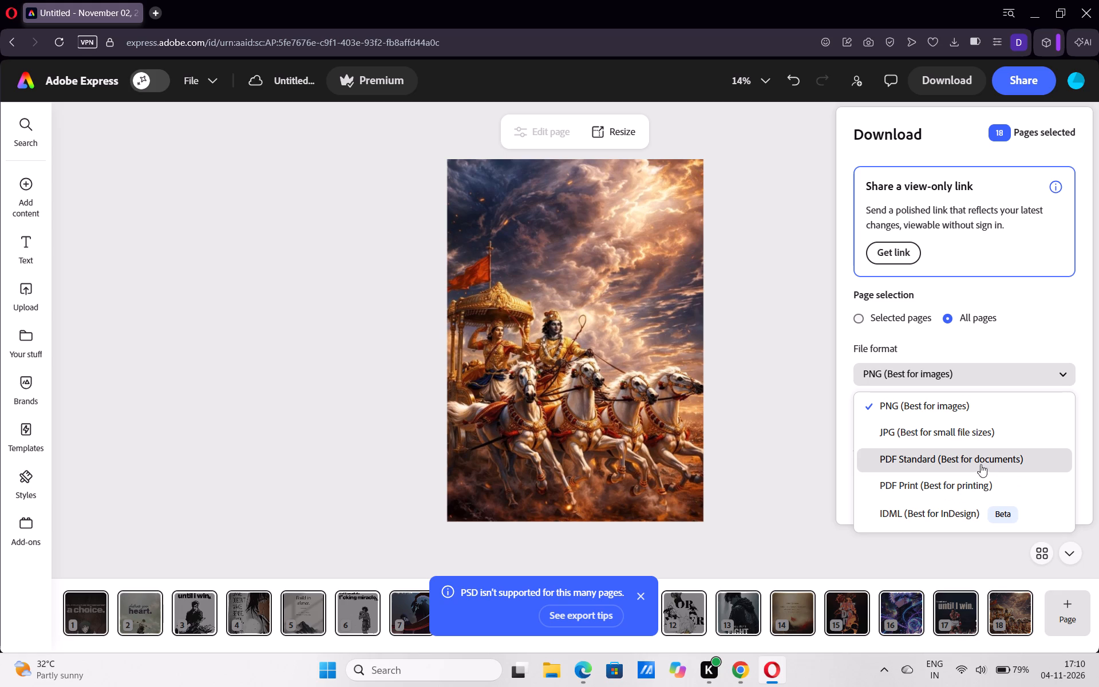
click(954, 484)
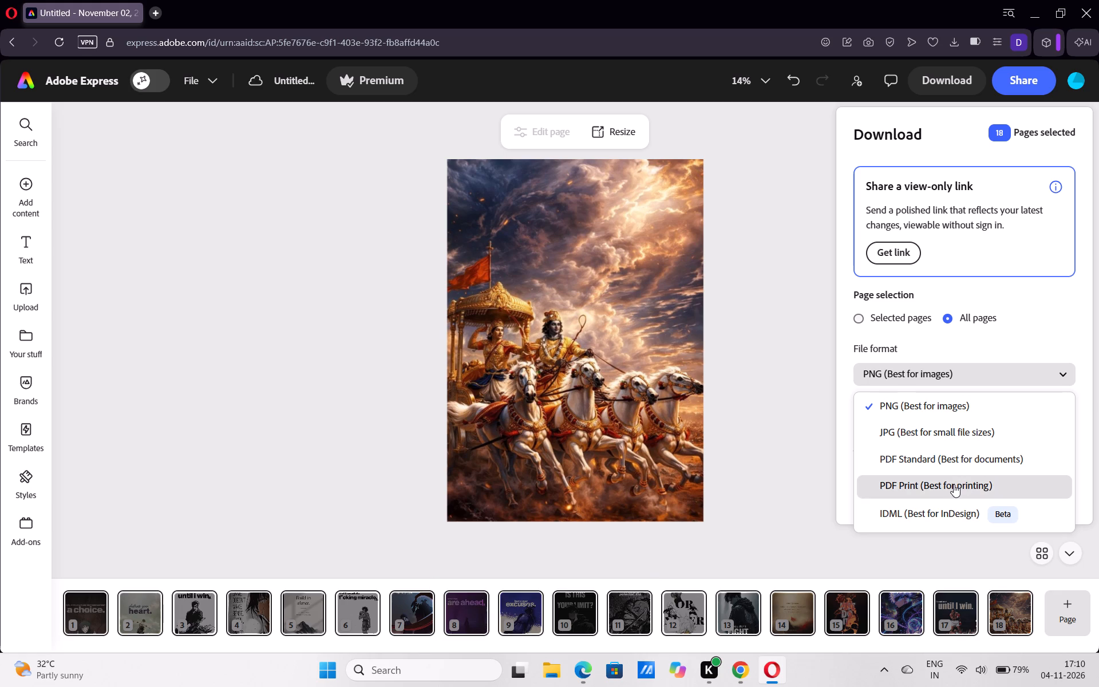
click(936, 380)
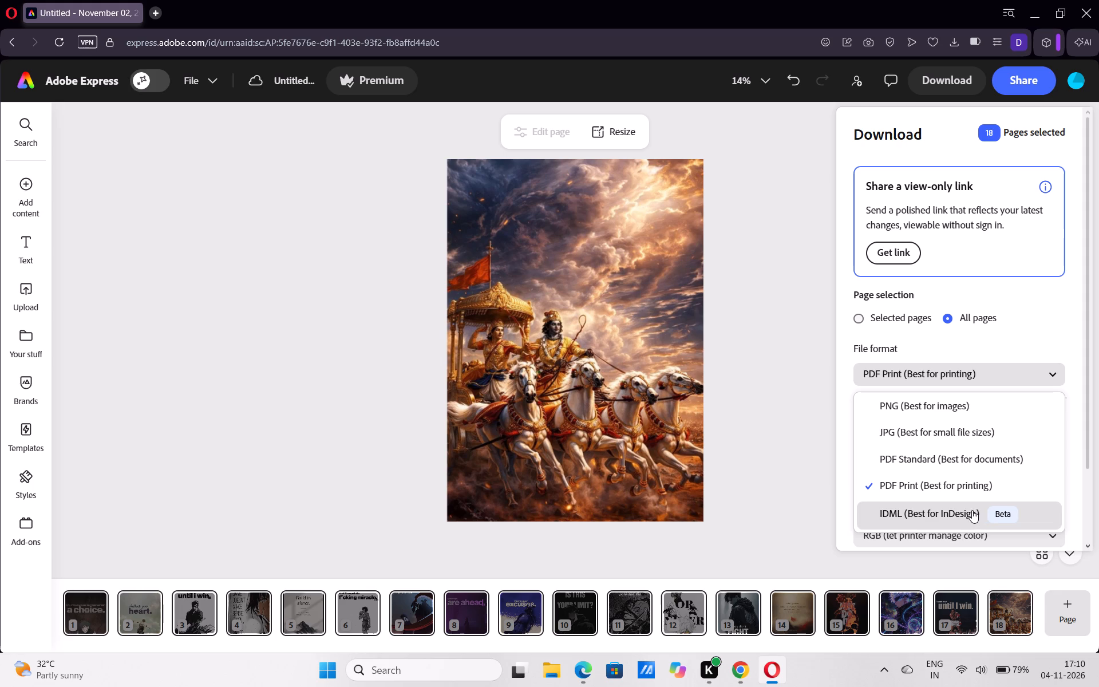
click(960, 483)
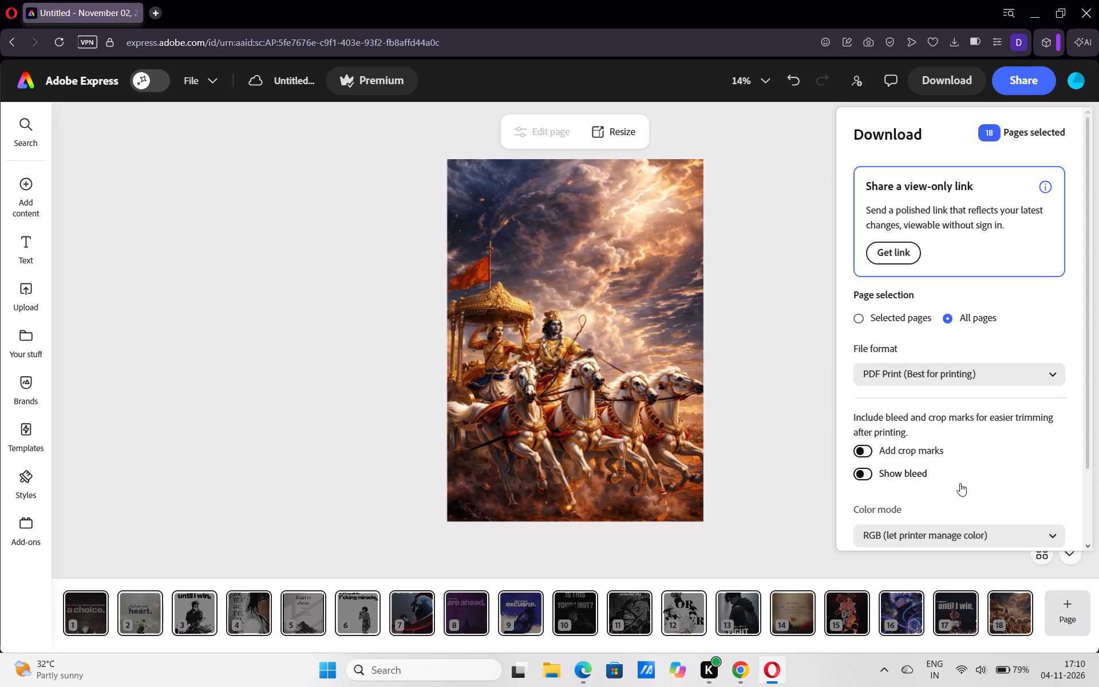
scroll(912, 458, down, 1)
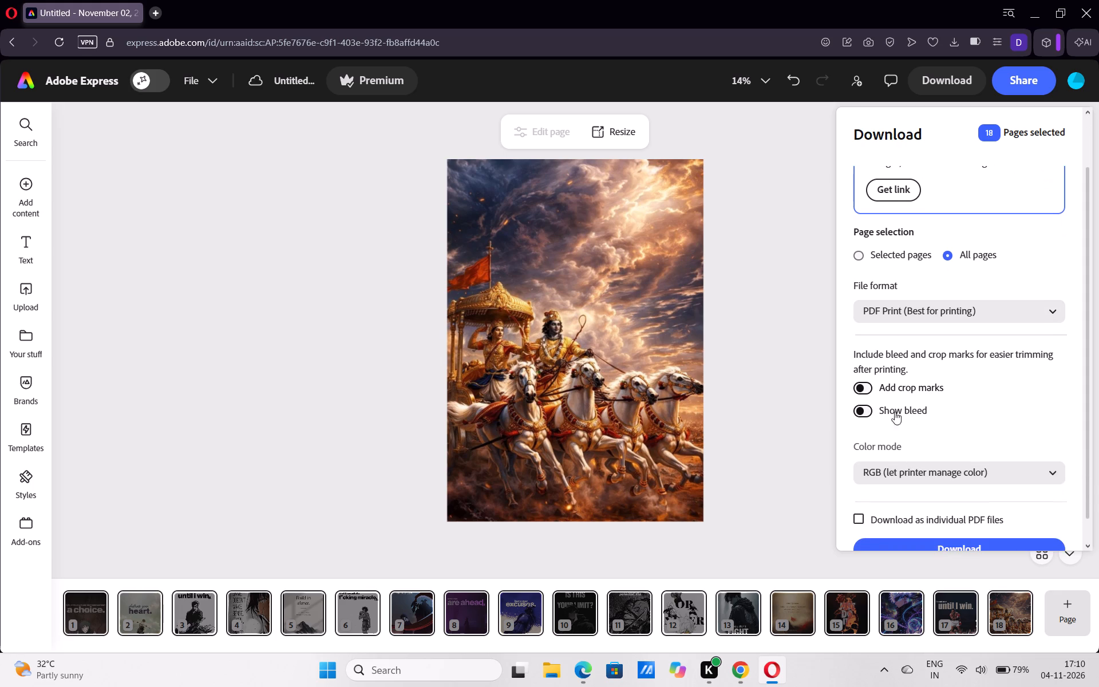
scroll(926, 439, down, 1)
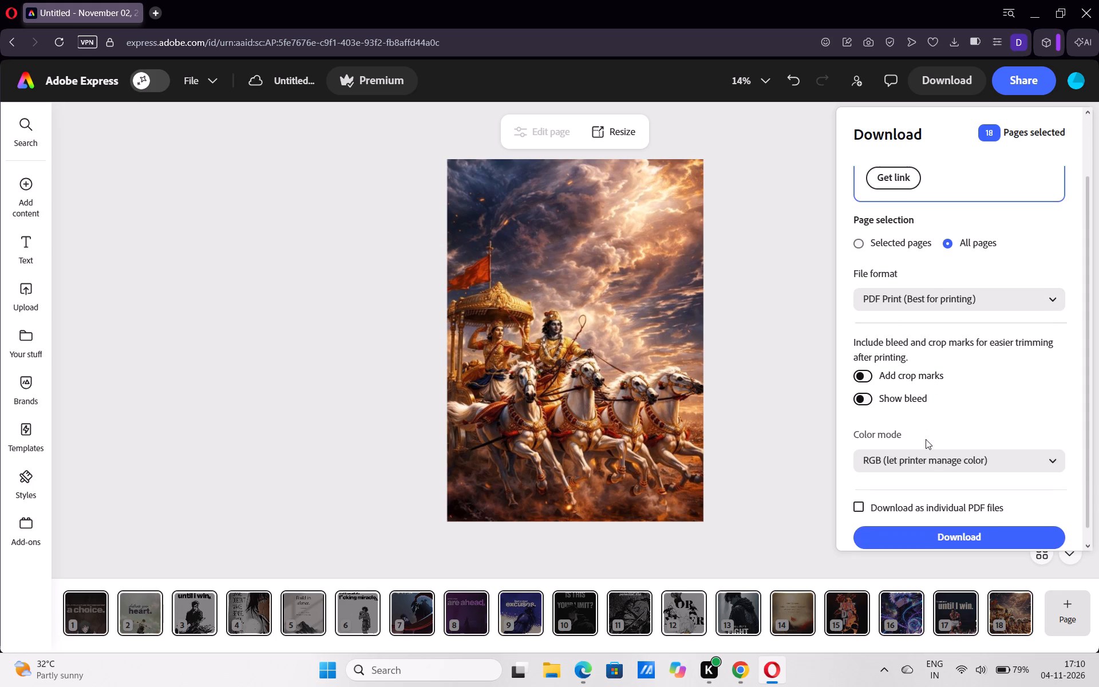
scroll(926, 439, down, 1)
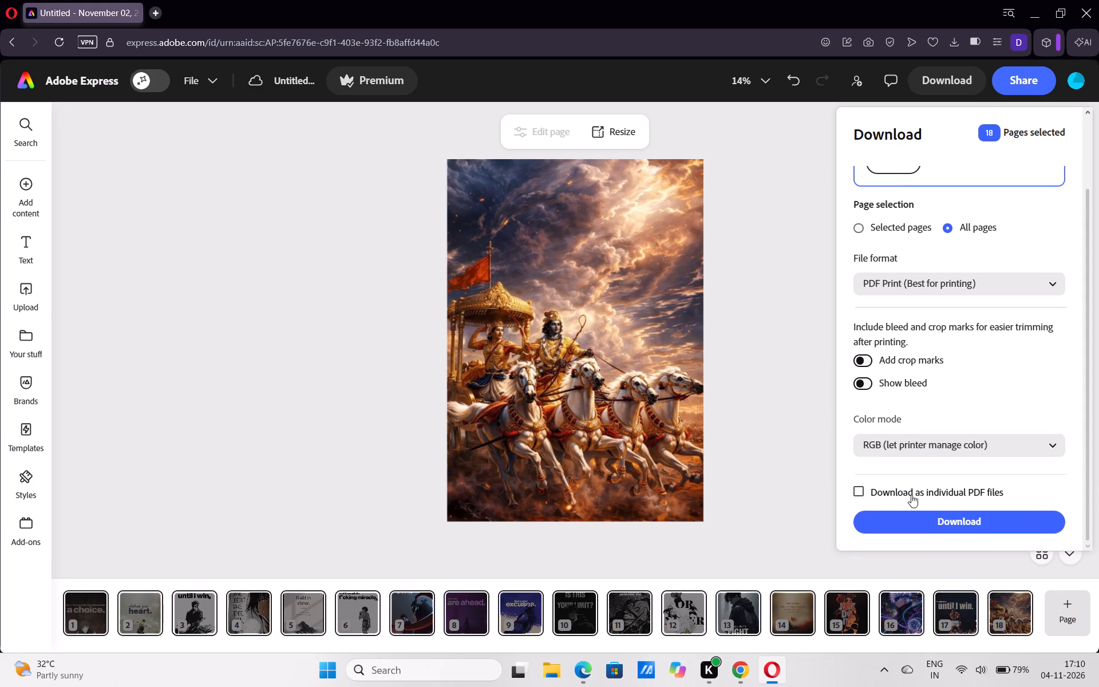
Download all 18 pages of the design as one PDF Print file, keeping crop marks, bleed and individual files off.
scroll(966, 445, up, 4)
scroll(931, 472, down, 3)
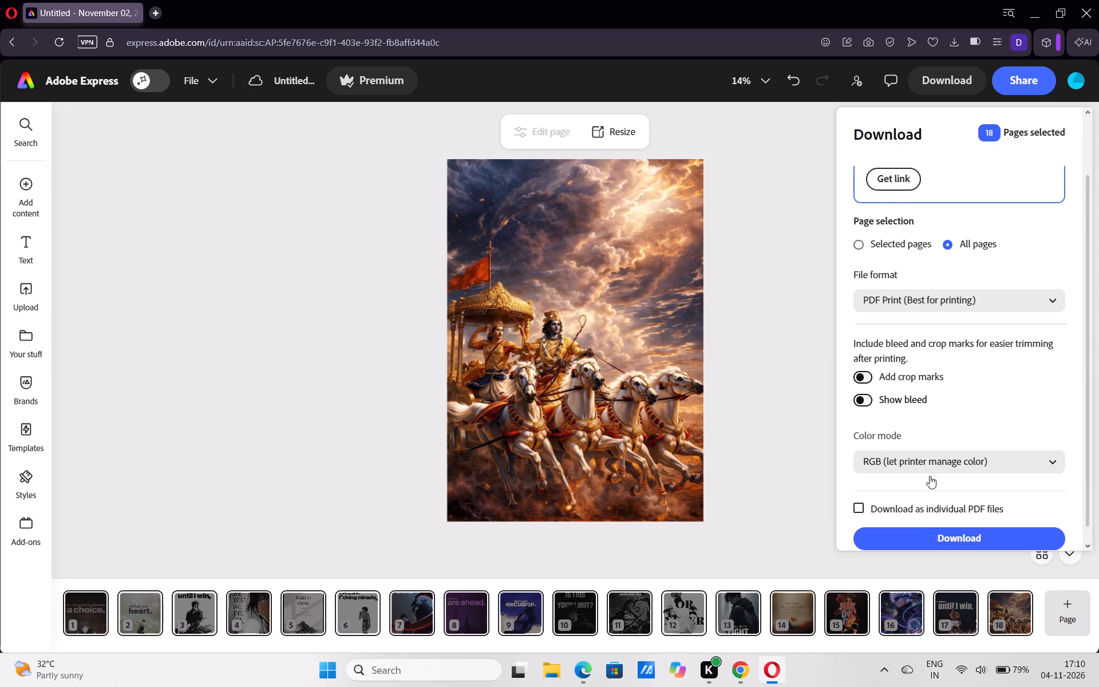
scroll(935, 342, up, 2)
scroll(935, 342, down, 3)
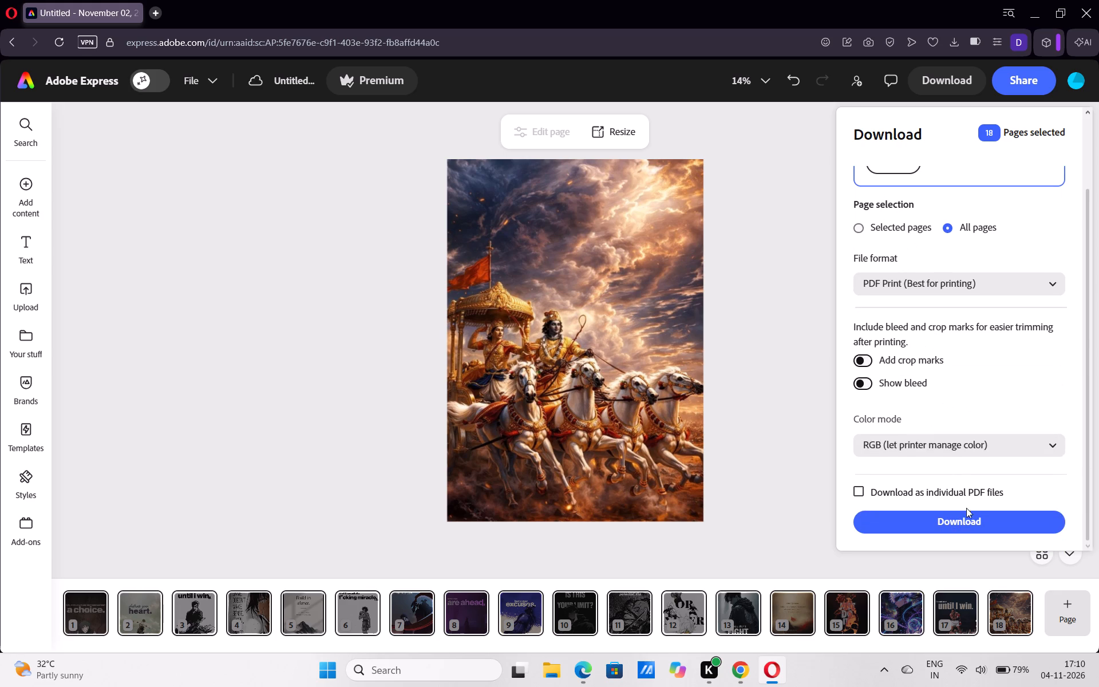
click(971, 516)
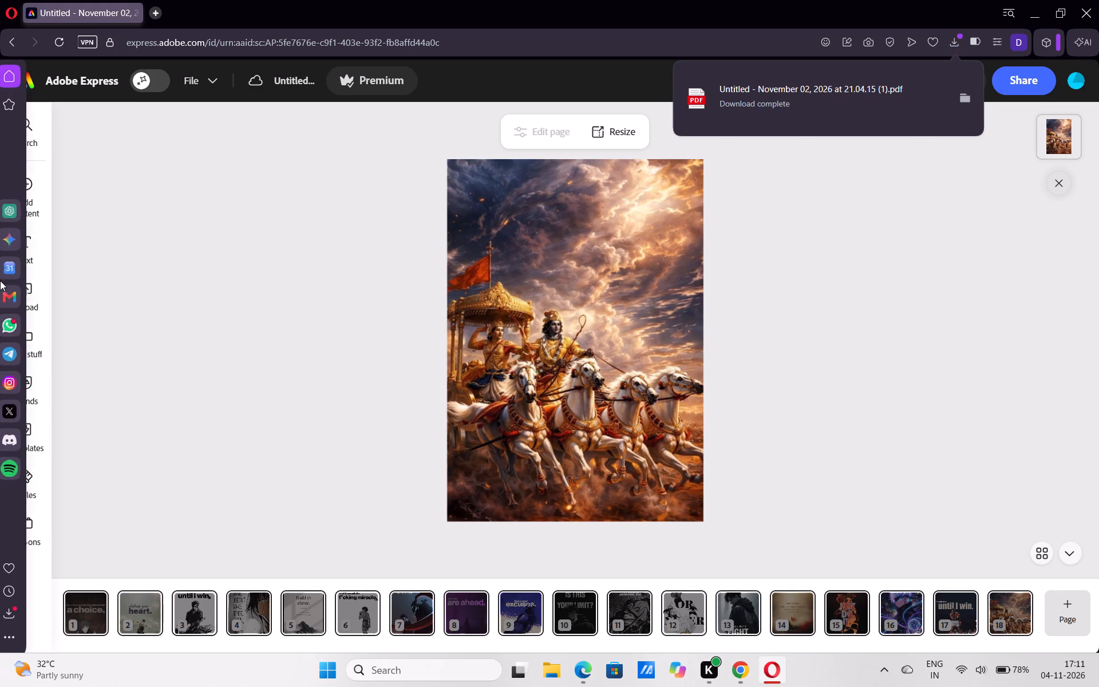
click(22, 320)
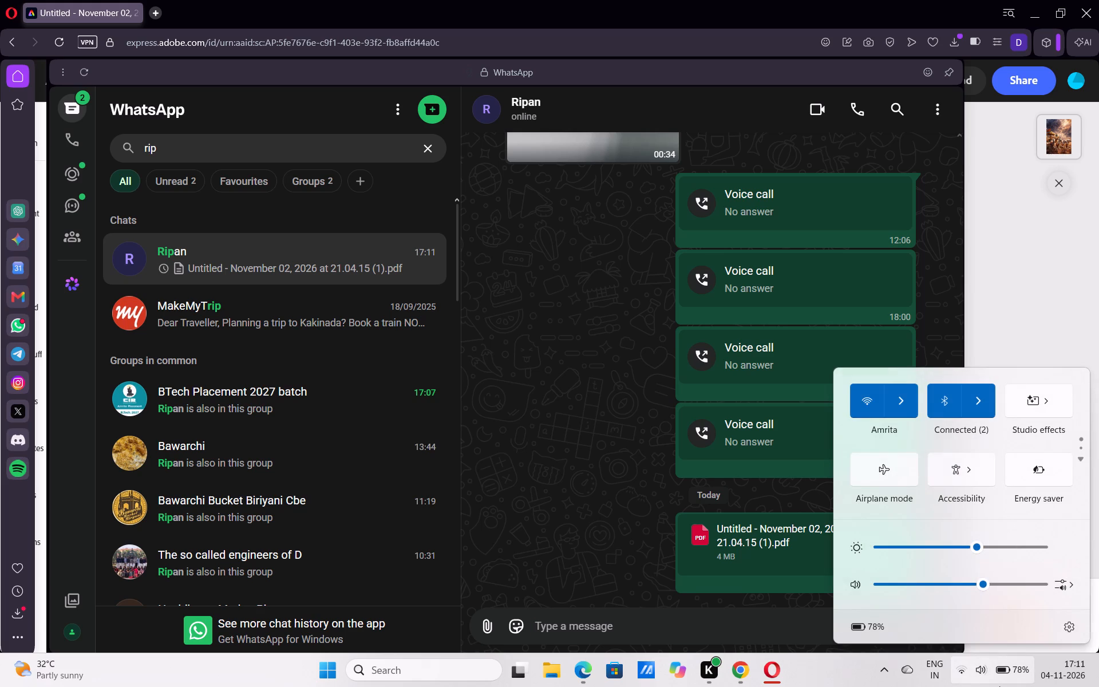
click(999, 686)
Return to the Adobe Express design and open its sharing options.
click(1011, 436)
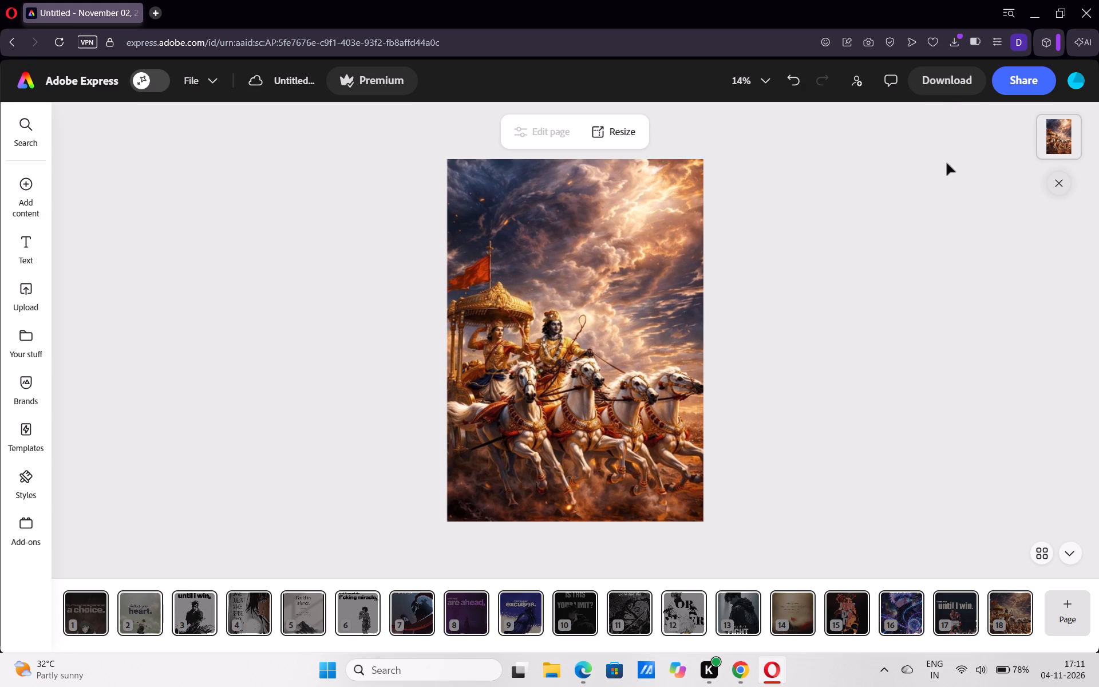
click(1022, 85)
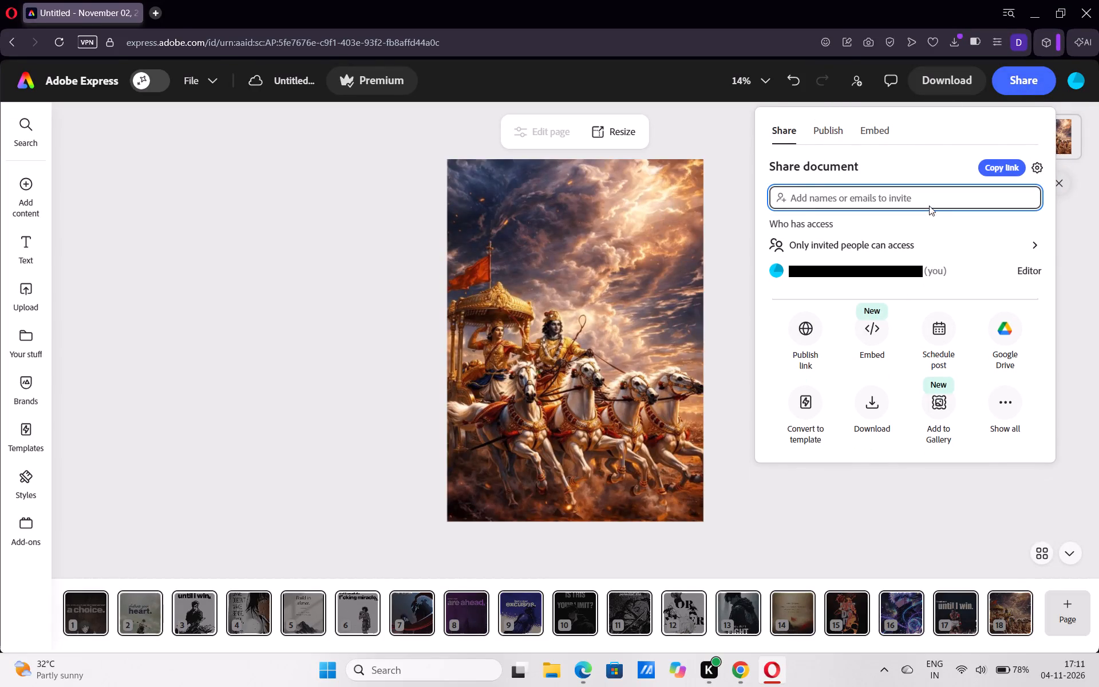
Copy the design's share link and send it in the WhatsApp chat where the exported PDF was shared.
click(997, 168)
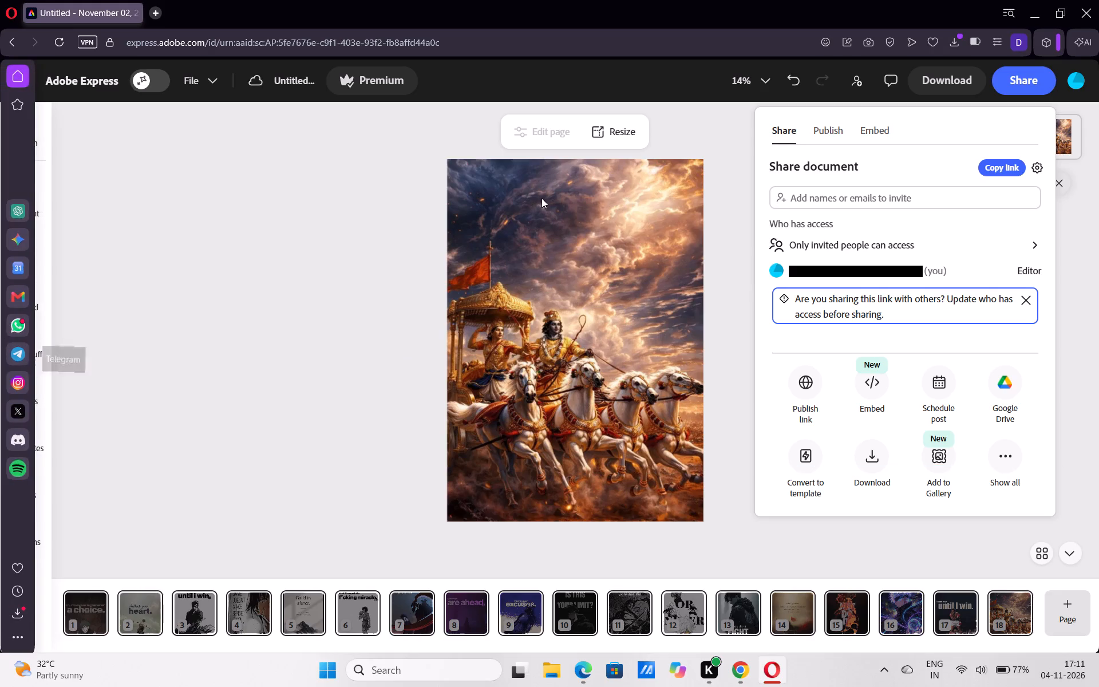
click(999, 165)
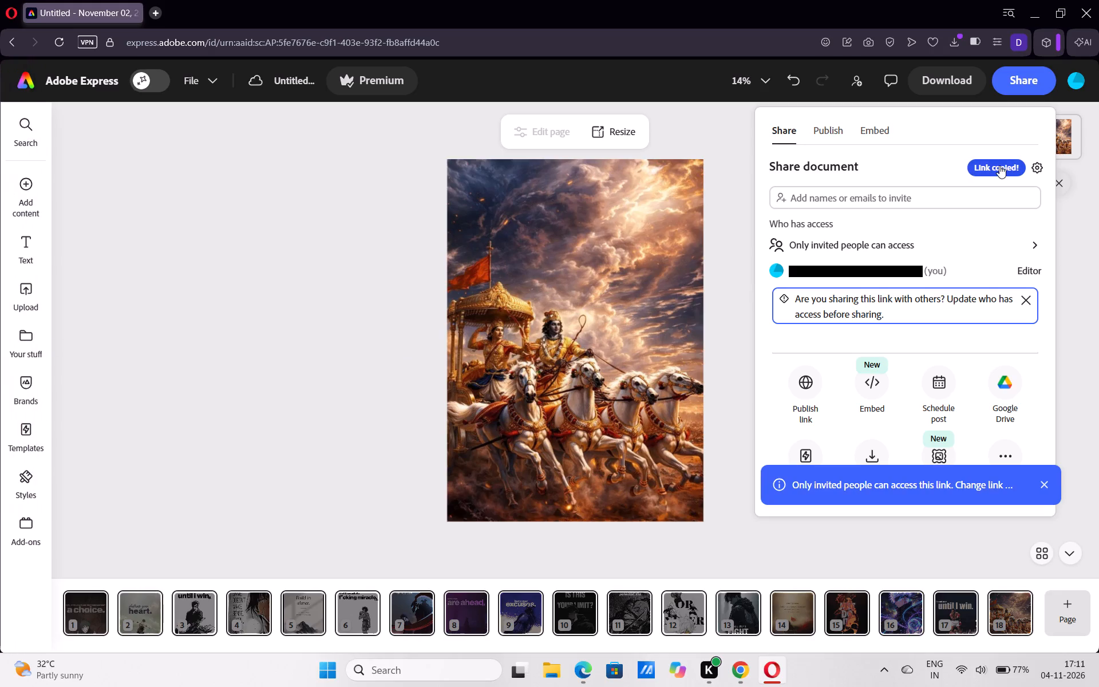
click(13, 326)
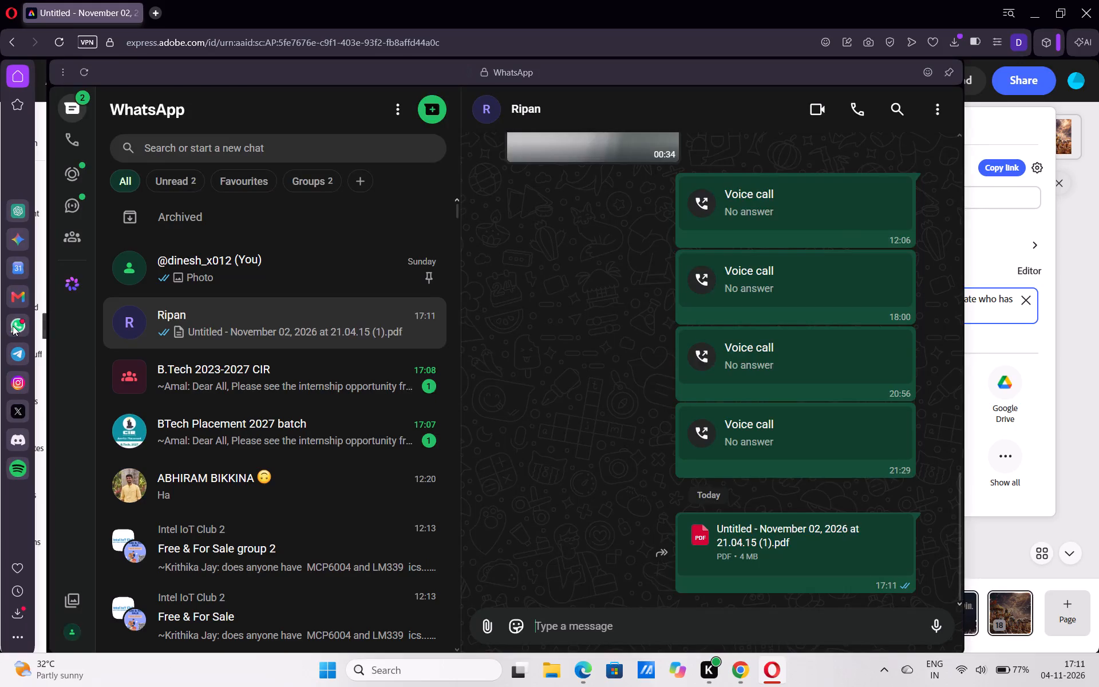
click(655, 622)
key(ctrl+v)
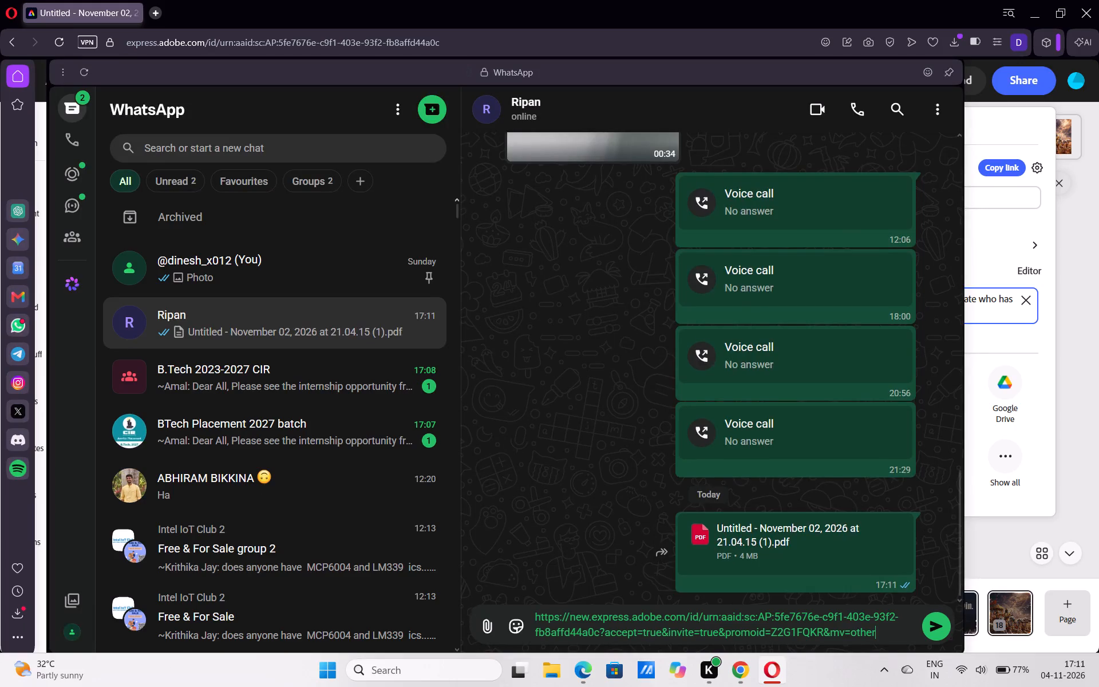
key(Return)
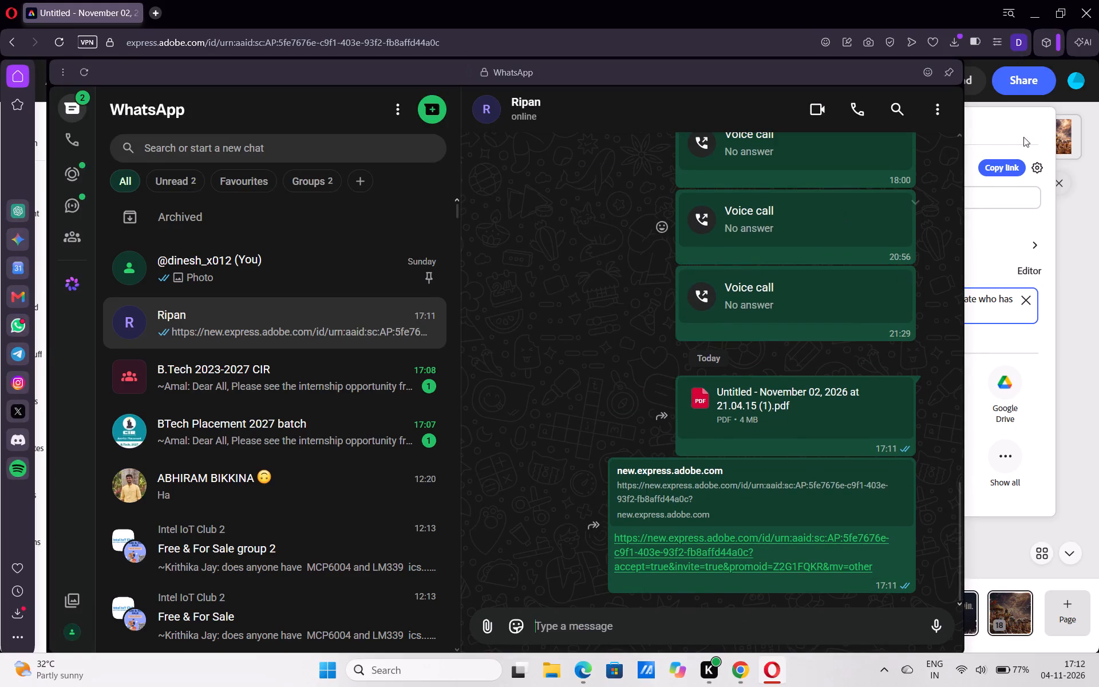
click(1080, 218)
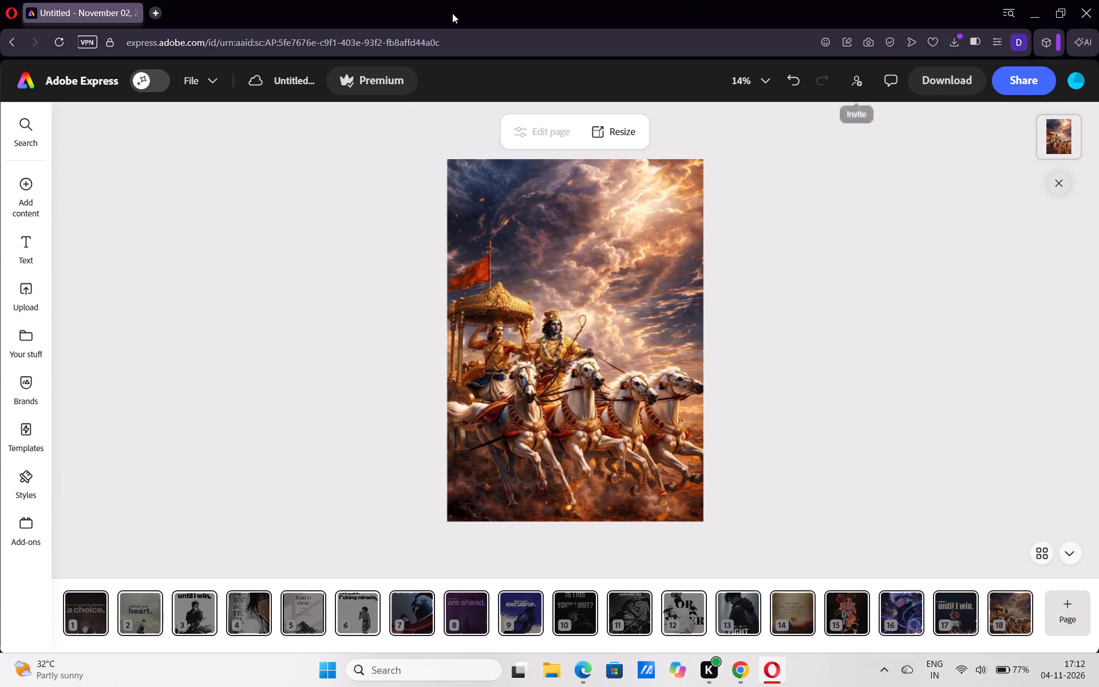
Close the design's page and the Opera browser window.
click(132, 12)
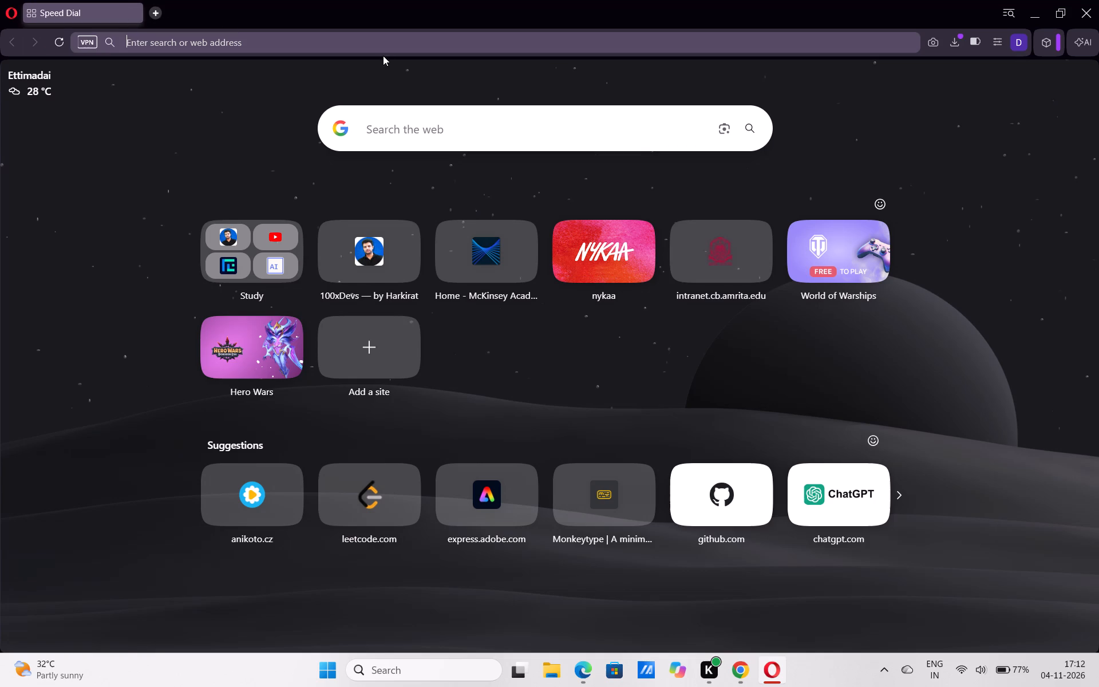
click(1098, 0)
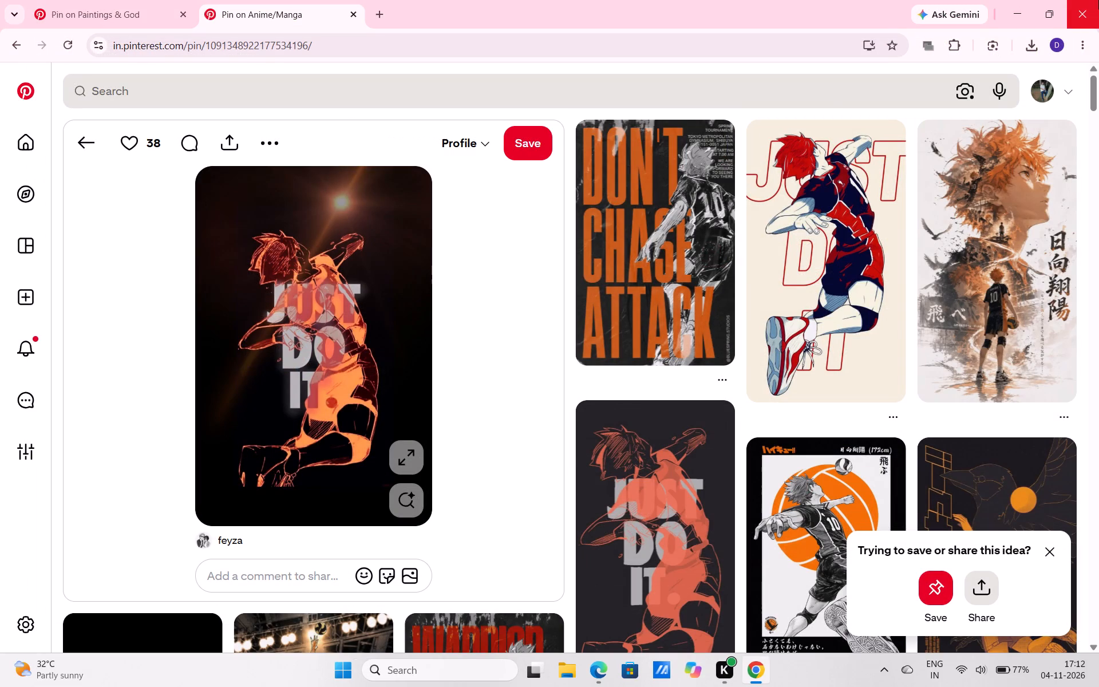